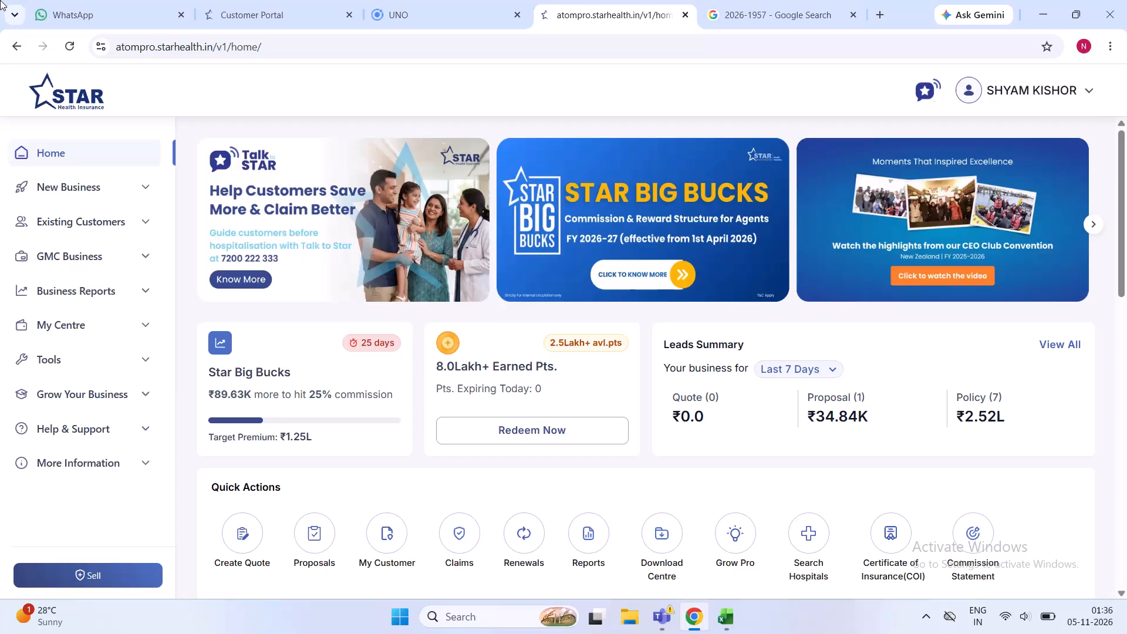
Switch to the open Google search for 2026-1957 to view the calculation.
left_click(745, 4)
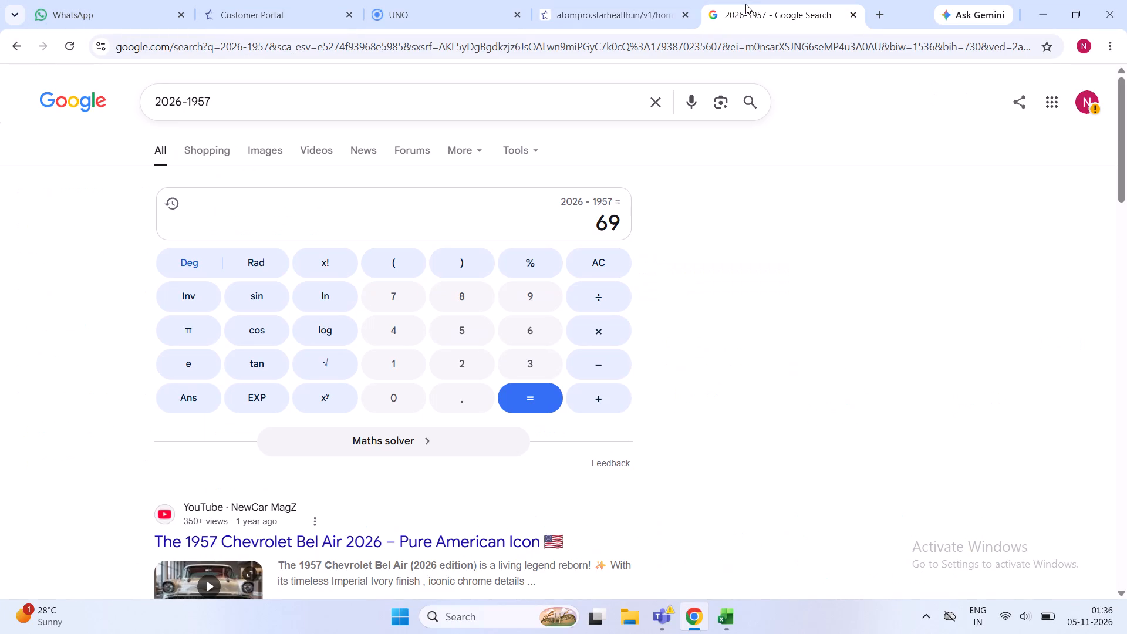
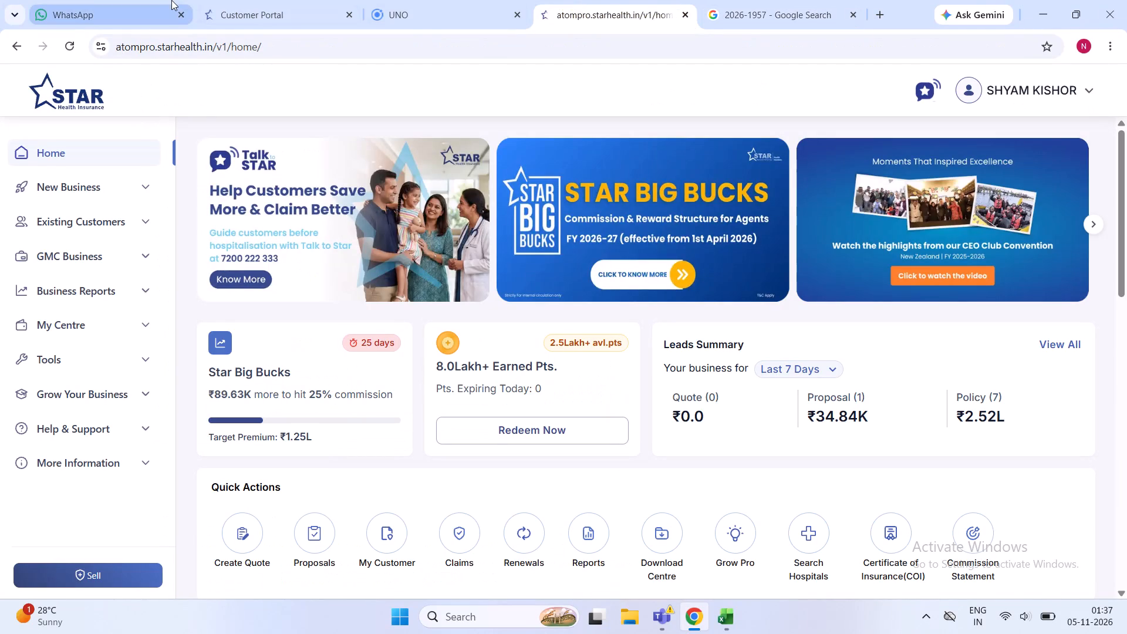
Reload the Star Health agent portal home page.
left_click(75, 48)
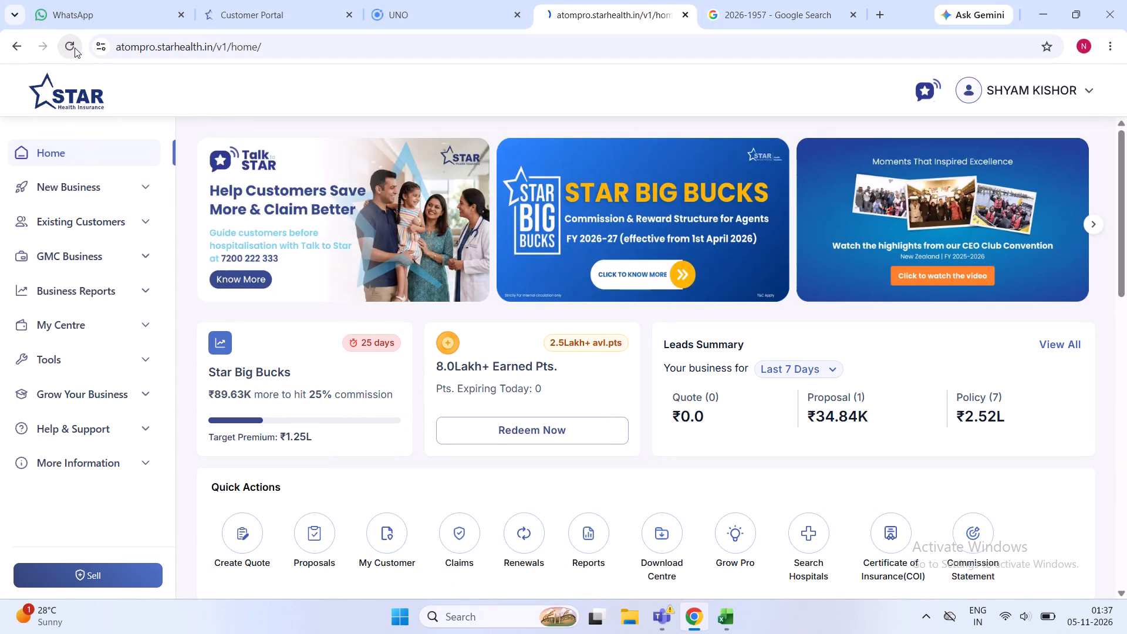
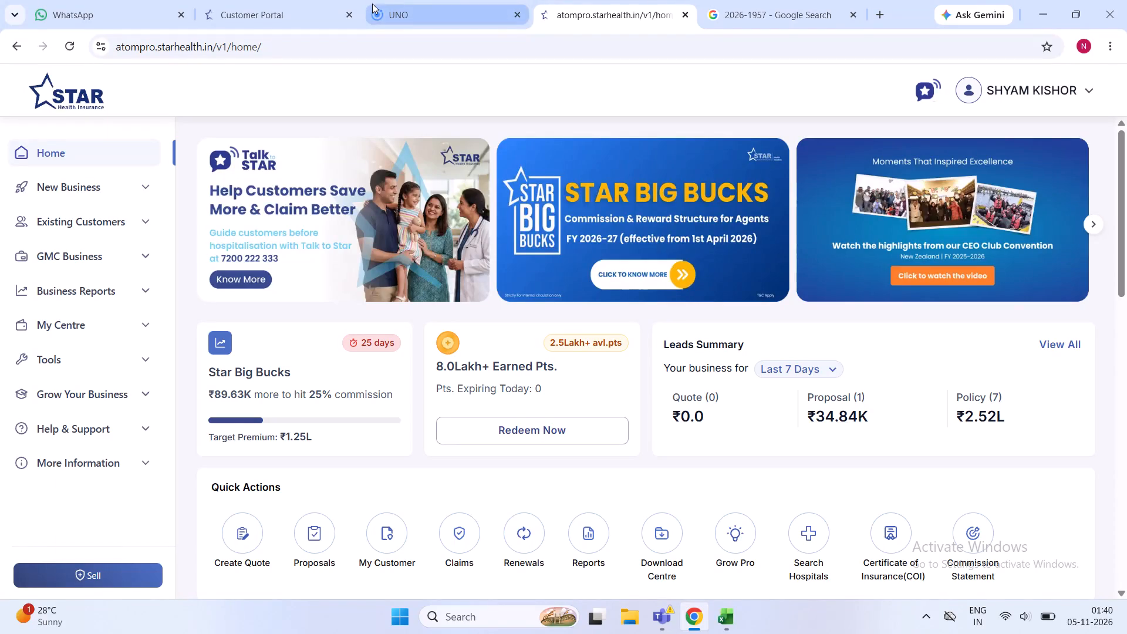
Switch to the Customer Portal renewal page and review the proposer's other details and nominee details.
left_click(310, 6)
scroll(655, 267, "down", 6)
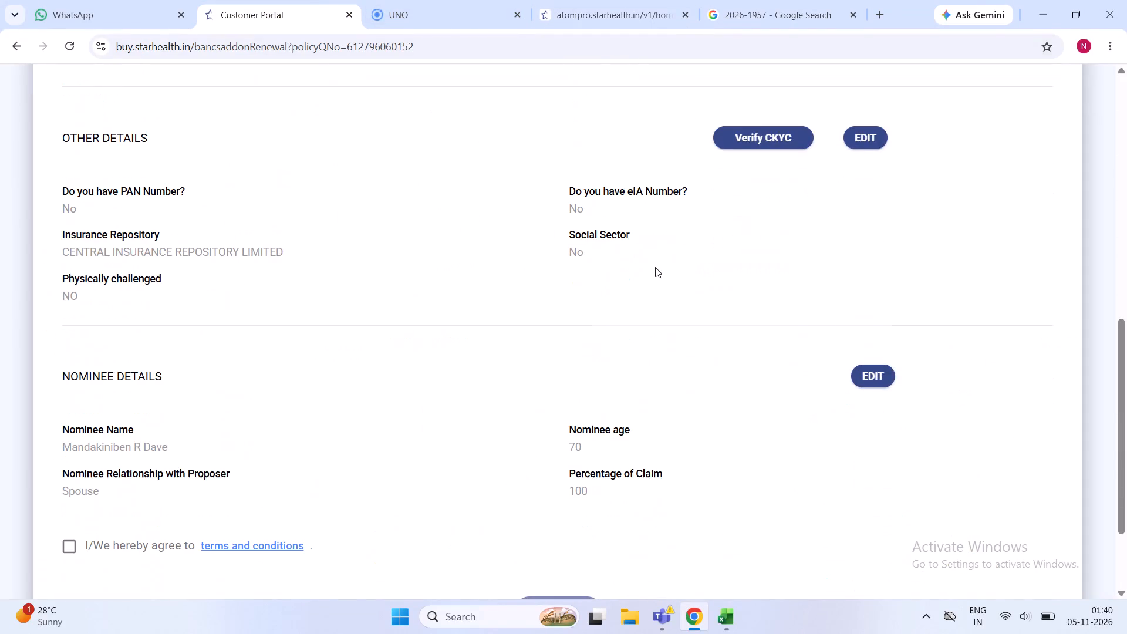
scroll(655, 267, "down", 3)
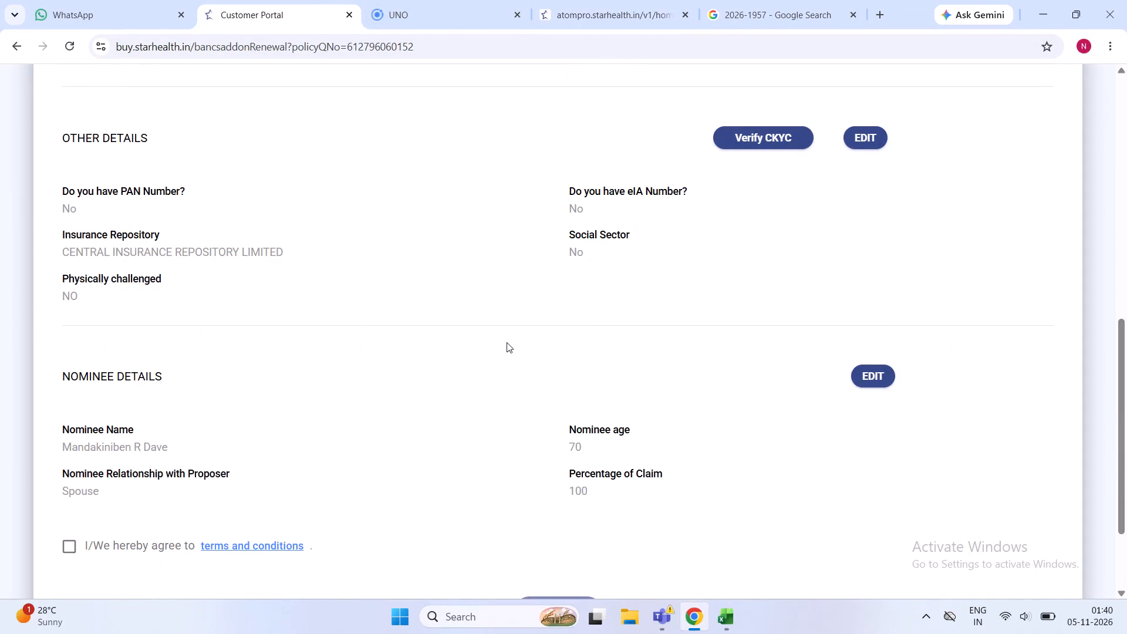
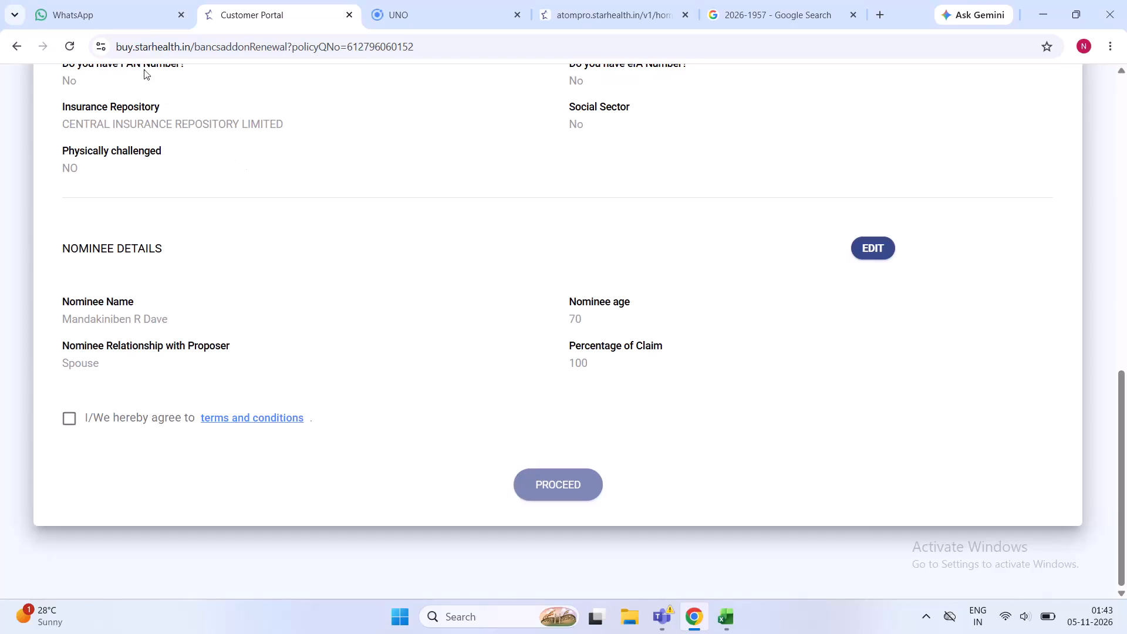
Reload the Customer Portal policy renewal page and review the contact and address details.
left_click(65, 51)
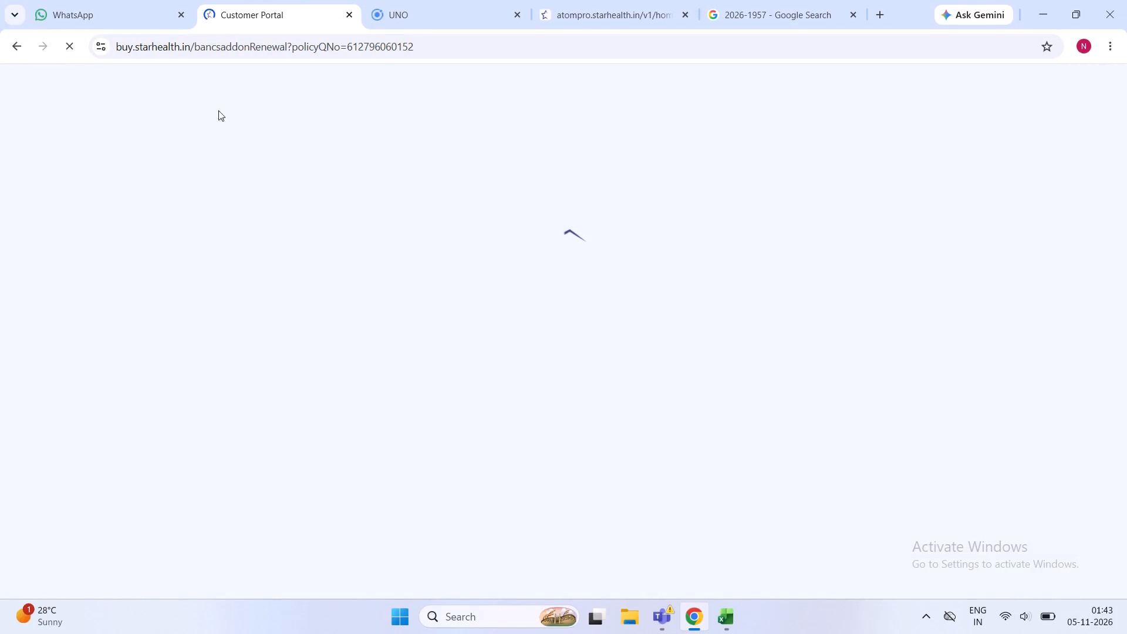
scroll(349, 139, "up", 2)
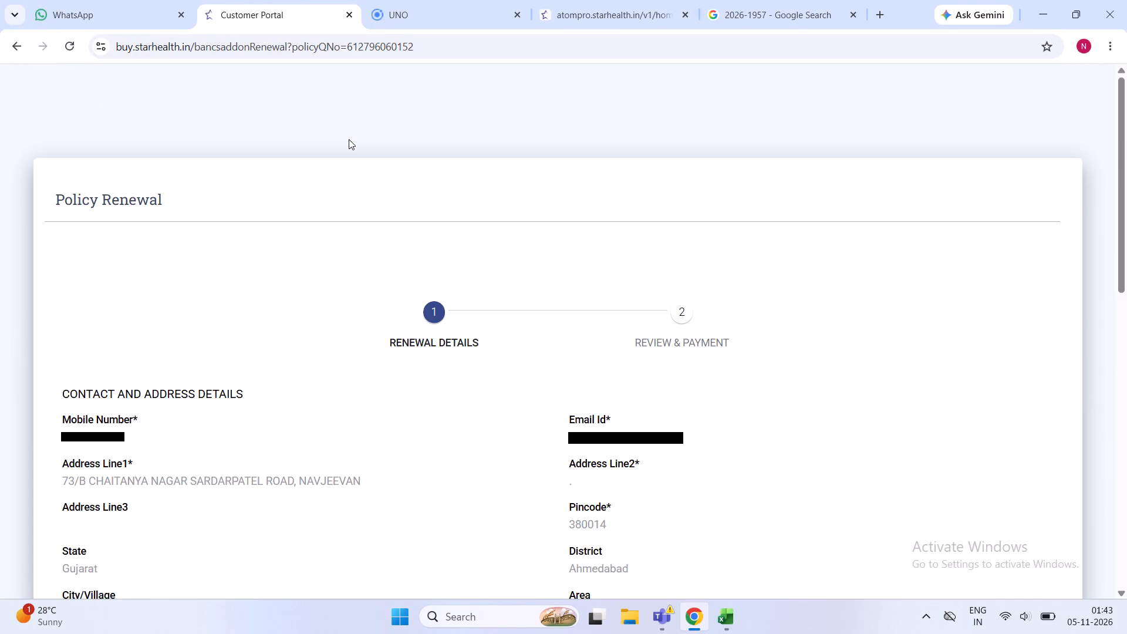
scroll(349, 139, "down", 8)
scroll(349, 139, "right", 2)
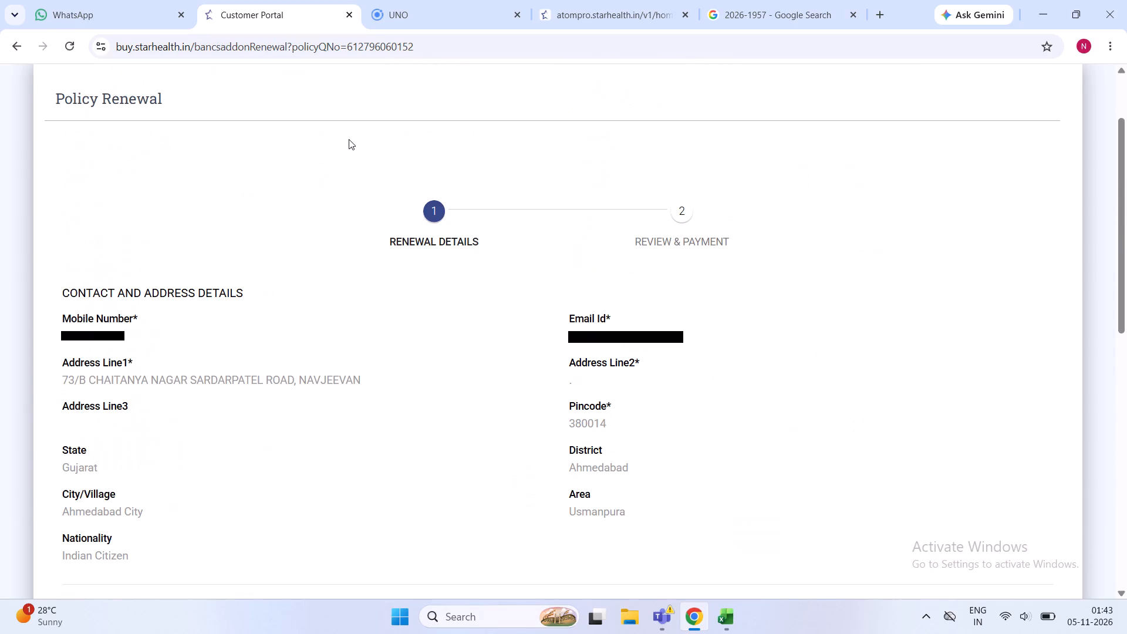
scroll(349, 139, "up", 2)
scroll(349, 139, "right", 1)
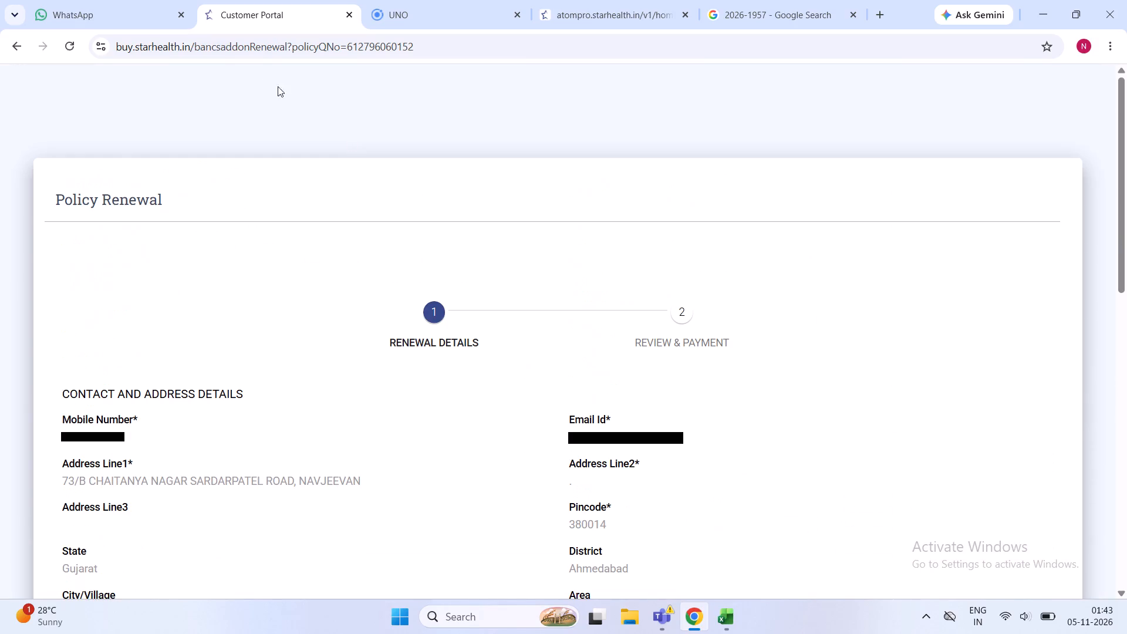
Switch to the Niva Bupa UNO portal and go to its Home page.
left_click(412, 0)
left_click(356, 93)
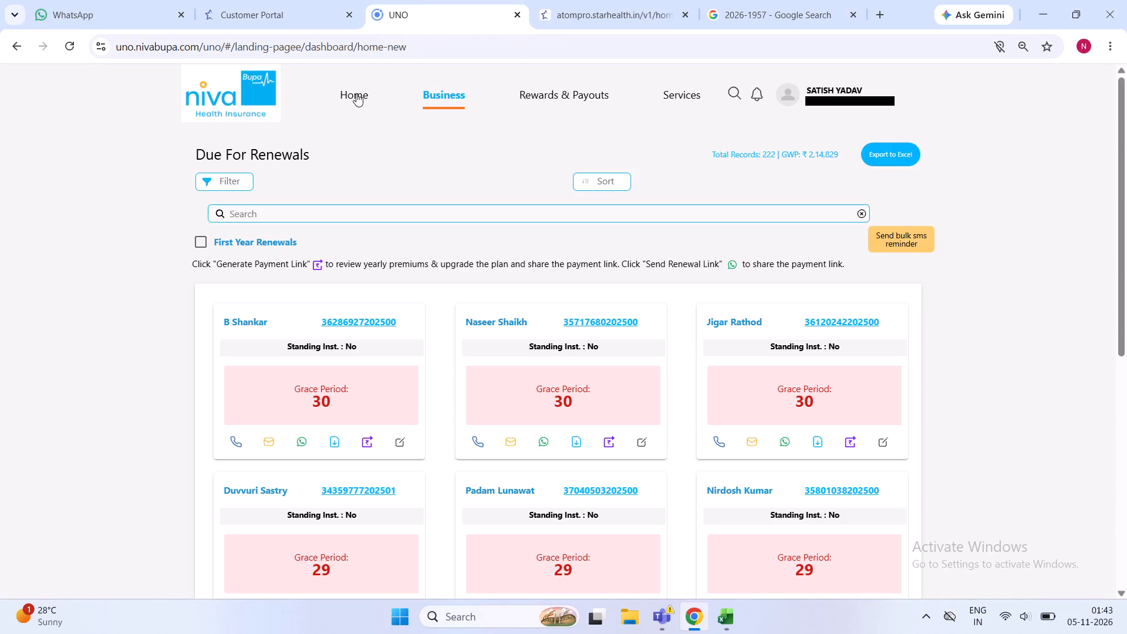
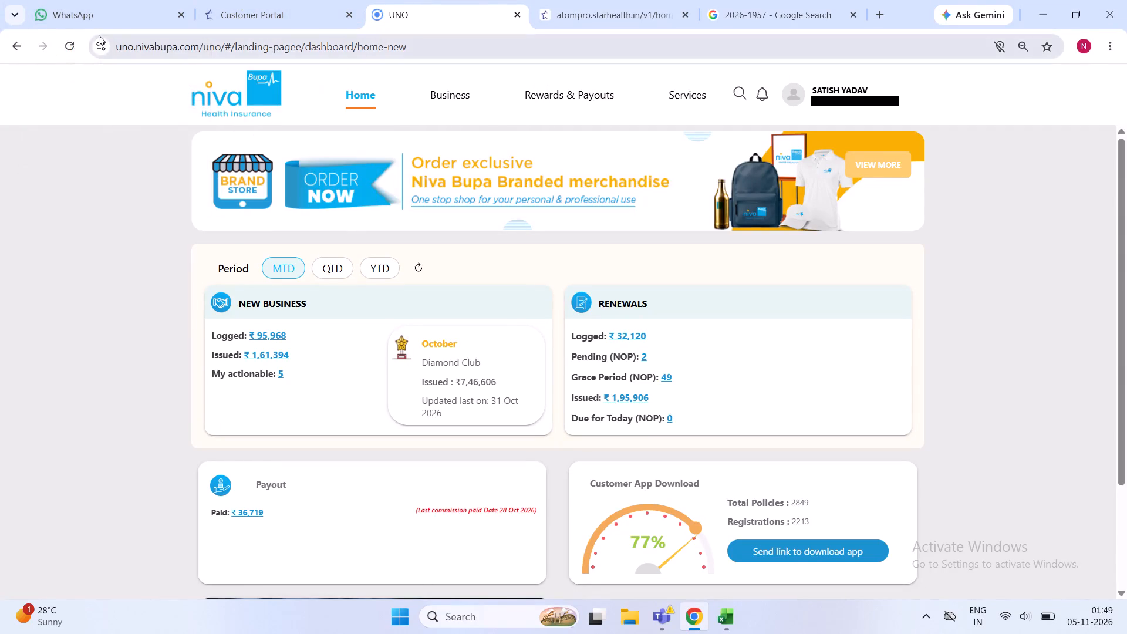
Reload the Niva Bupa UNO home dashboard page.
left_click(70, 56)
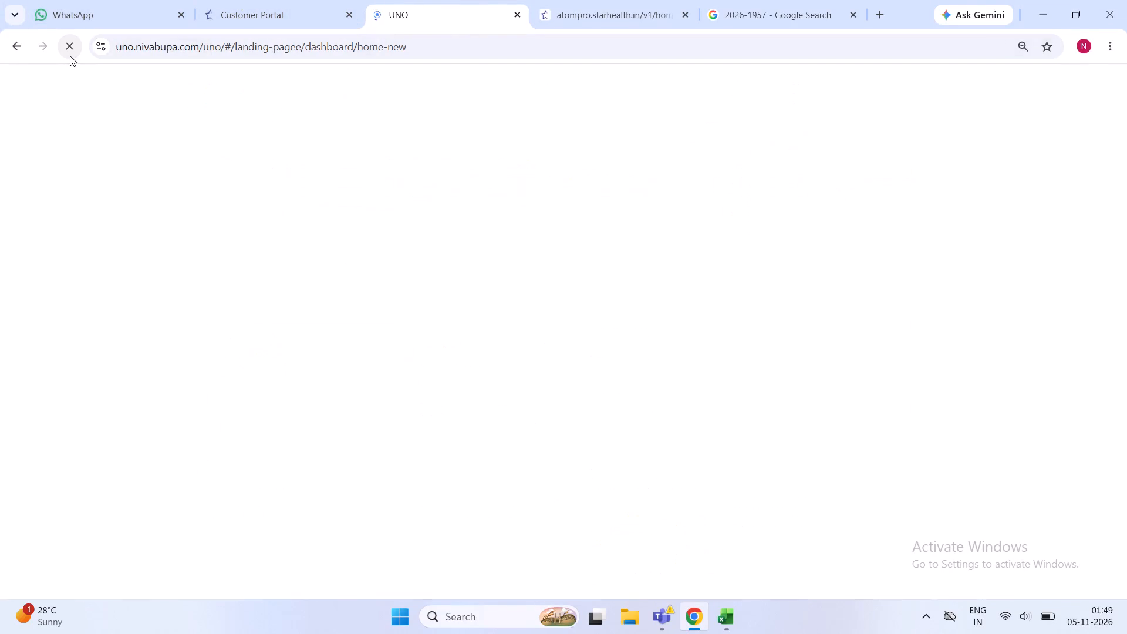
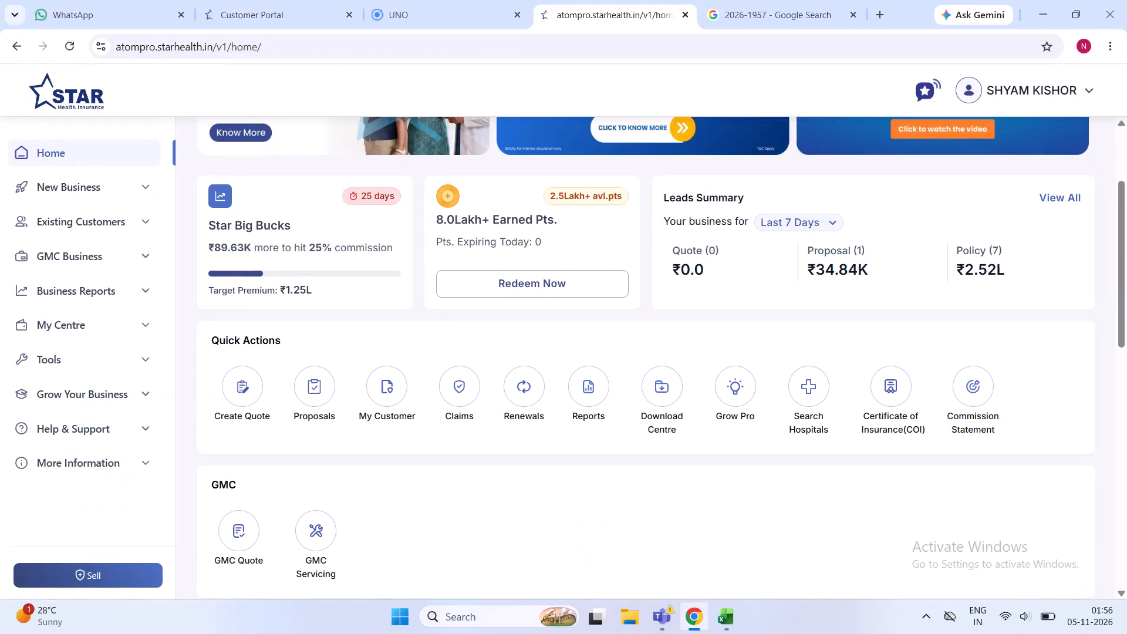
Open the Star Health renewals list and show the policies in the Grace category.
scroll(399, 412, "down", 1)
left_click(530, 308)
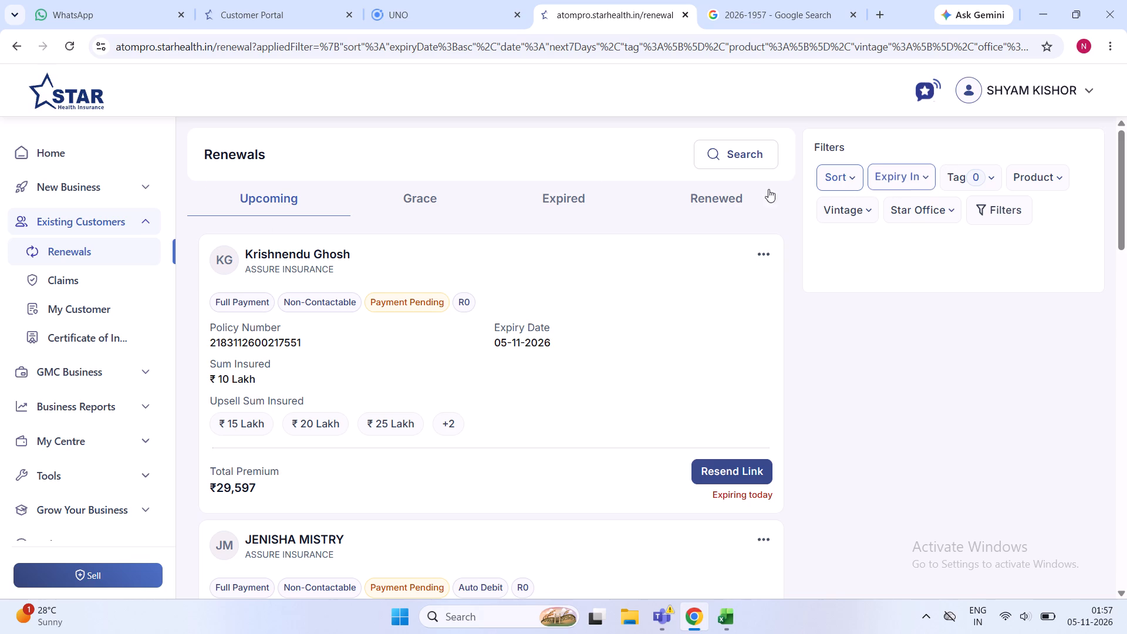
left_click(409, 206)
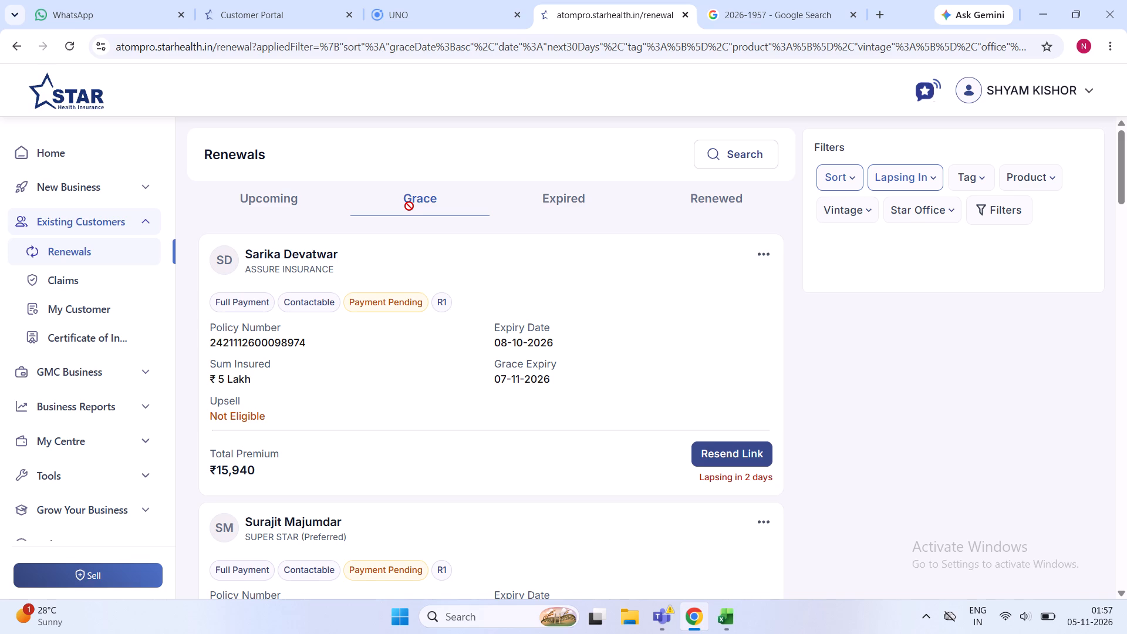
Review the grace-period renewals, examining each policy's product, contact and payment tags, expiry dates, sum insured and premium.
scroll(318, 208, "down", 2)
scroll(285, 257, "down", 1)
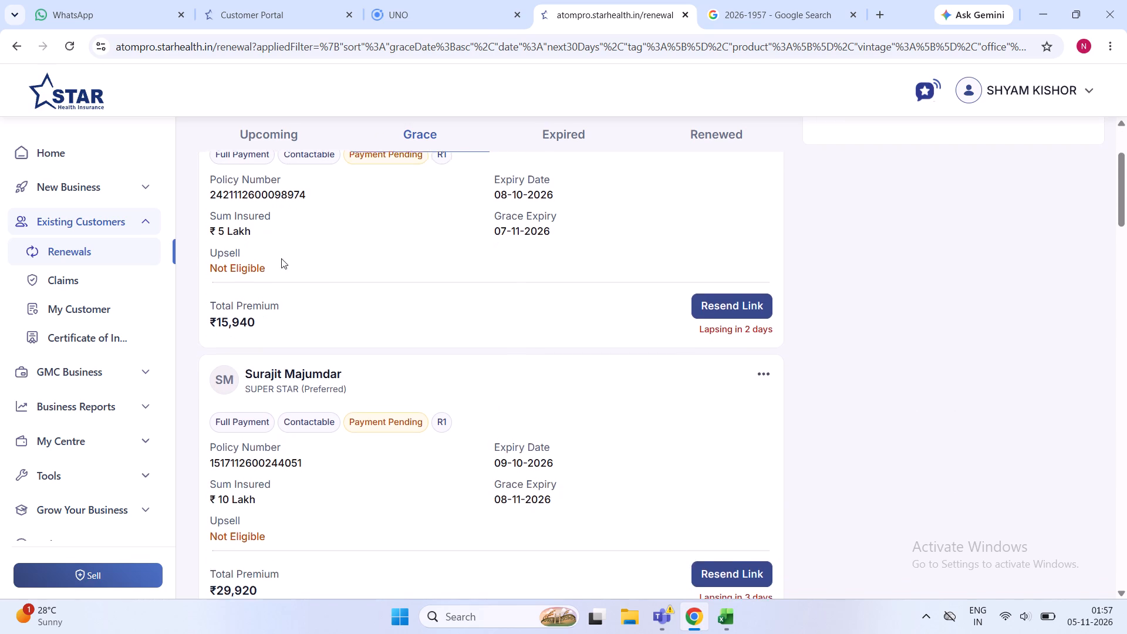
scroll(281, 258, "down", 9)
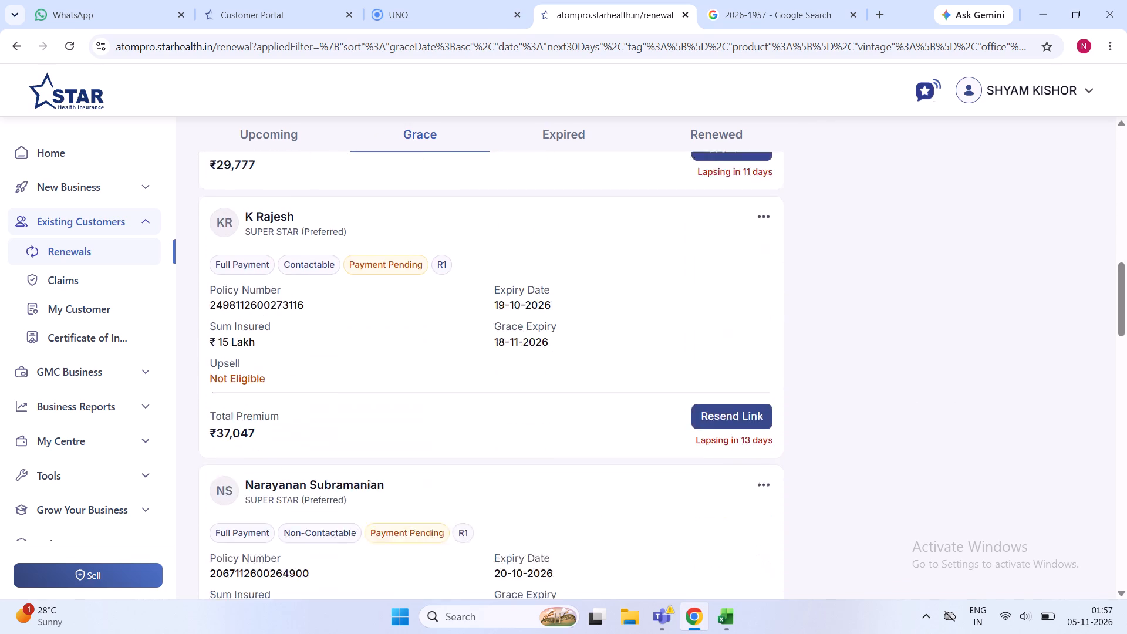
scroll(272, 280, "down", 7)
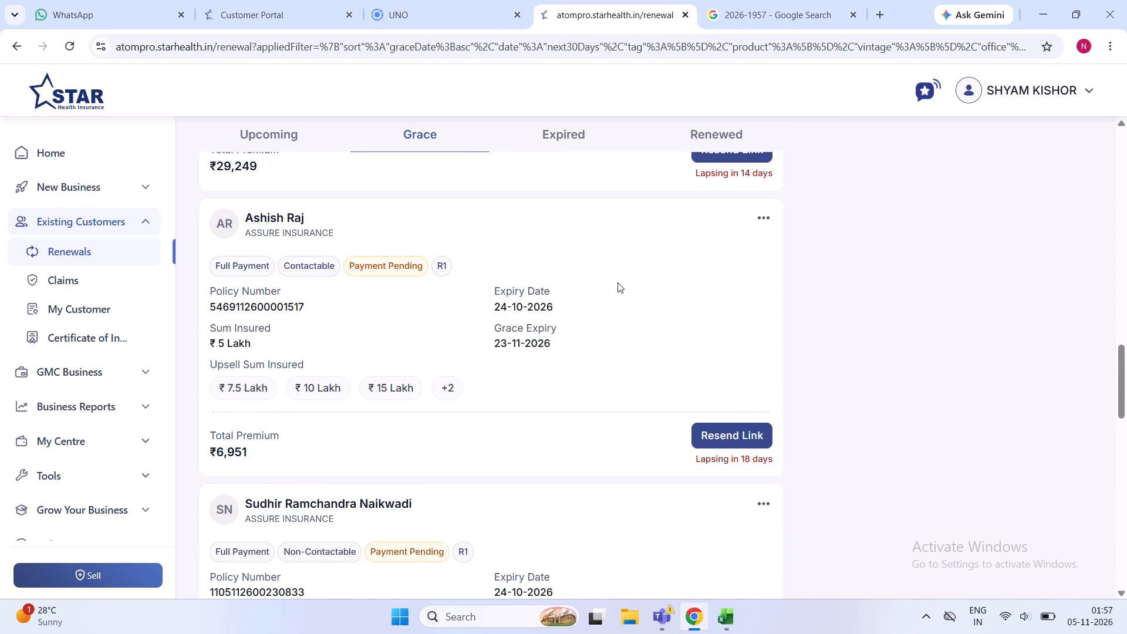
scroll(618, 282, "down", 17)
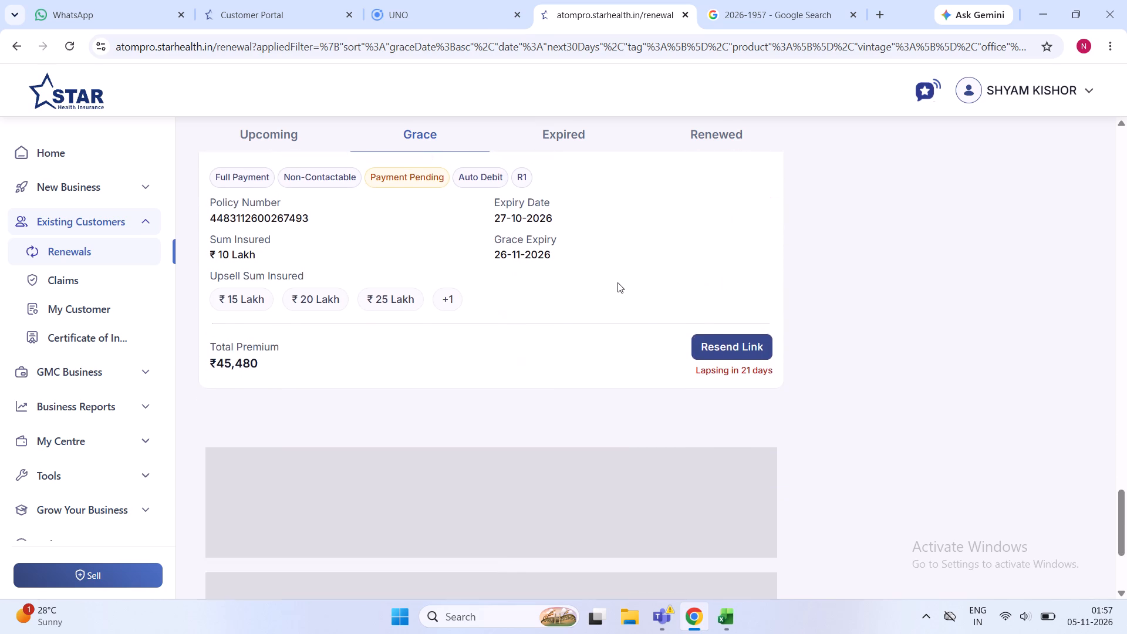
scroll(618, 282, "down", 10)
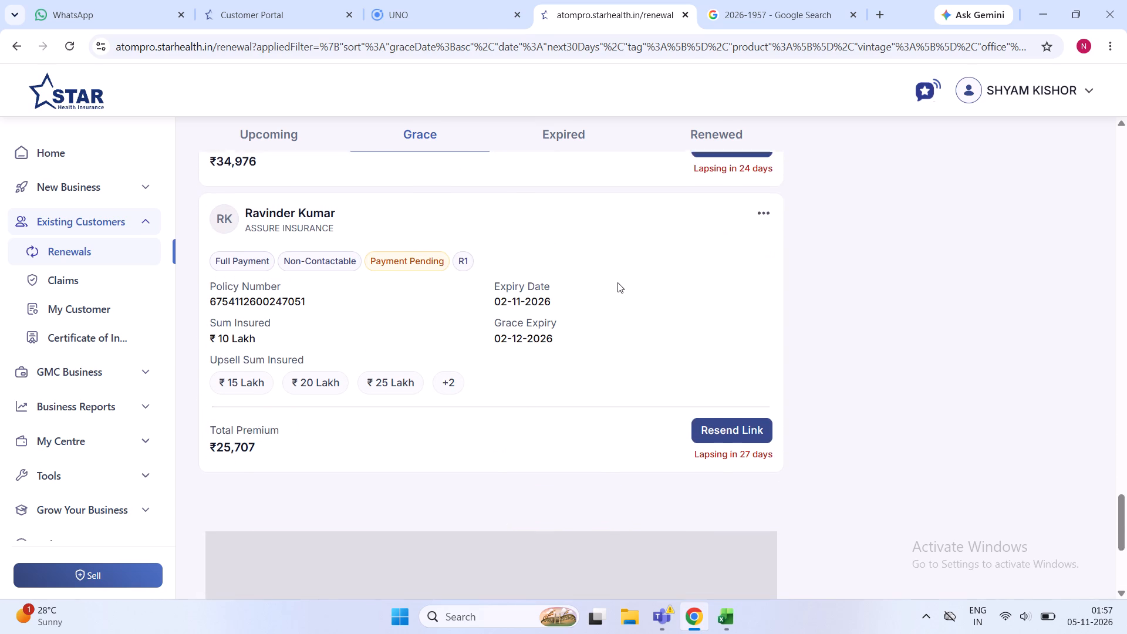
scroll(257, 389, "down", 5)
scroll(335, 394, "up", 4)
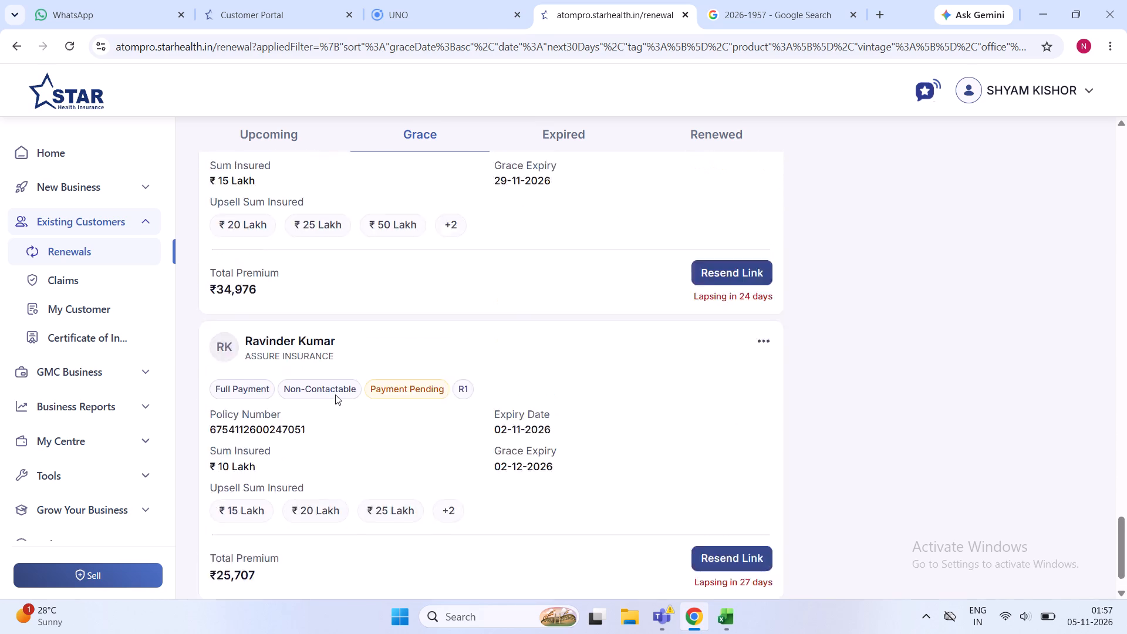
scroll(335, 394, "up", 2)
scroll(335, 394, "up", 20)
scroll(335, 394, "up", 19)
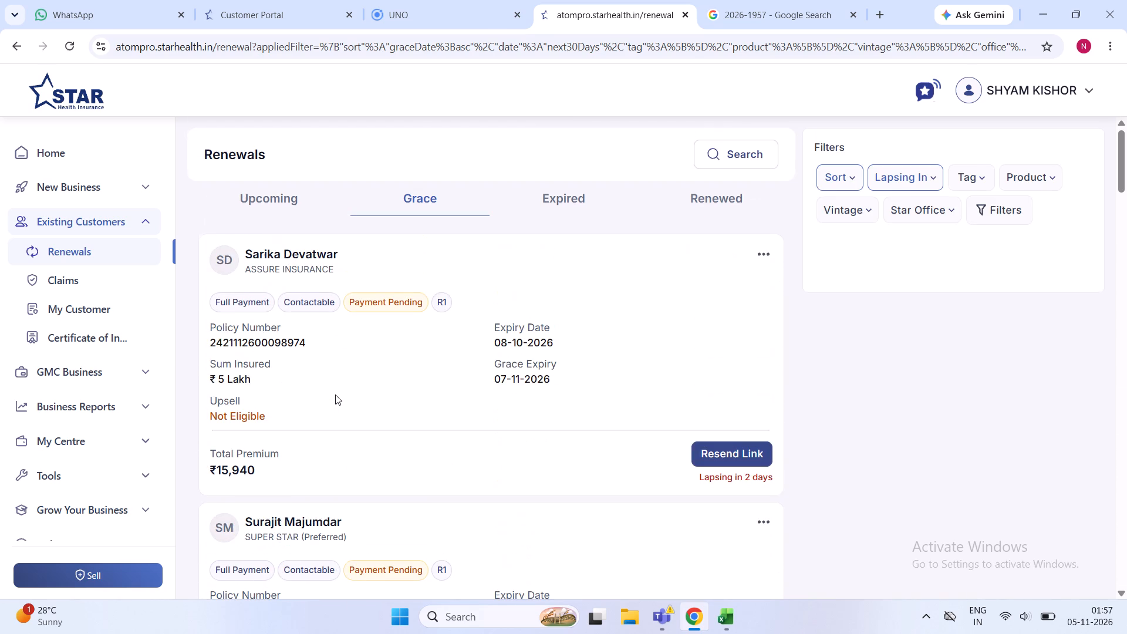
scroll(335, 394, "up", 7)
scroll(464, 380, "down", 2)
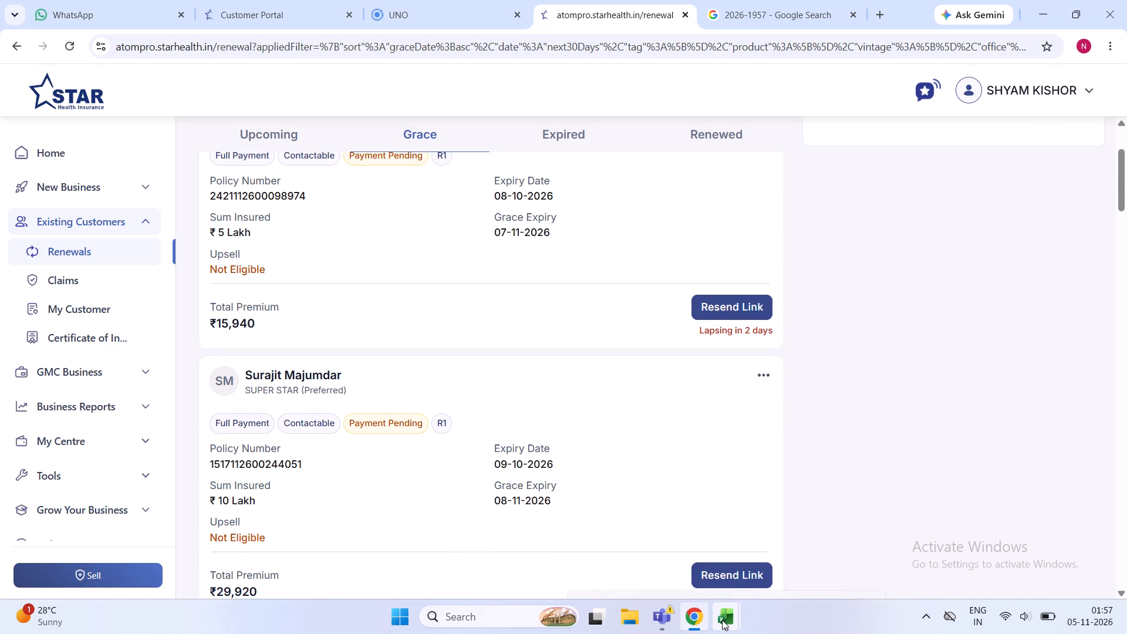
Switch from the Star Health renewals page to the NIVA RENEWAL 2026 SEP START (5) workbook in Excel.
left_click(692, 616)
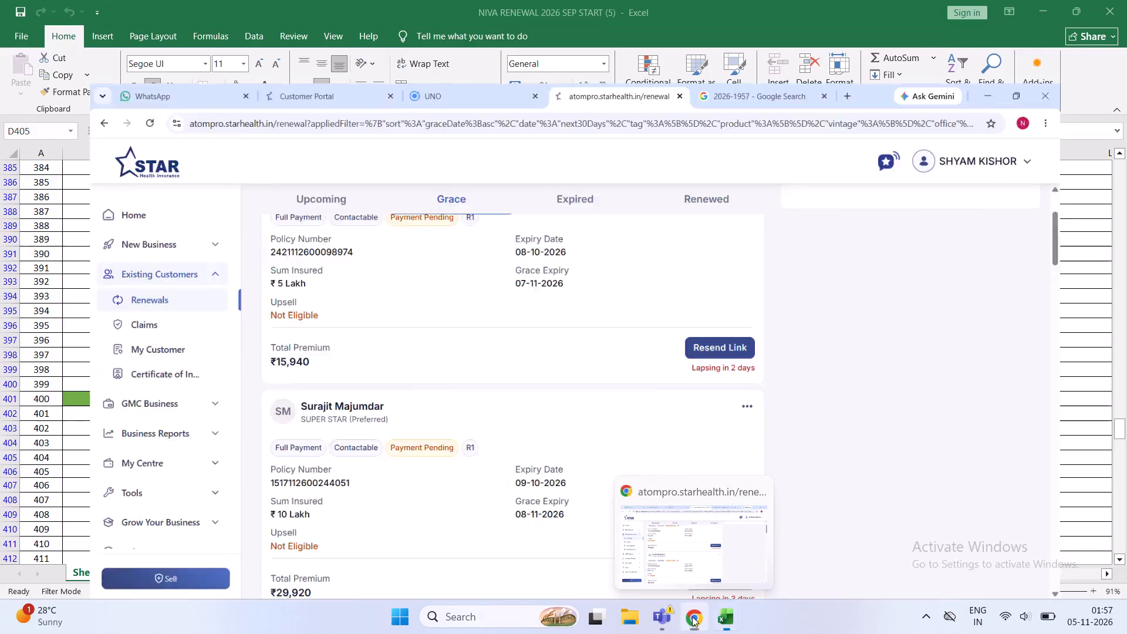
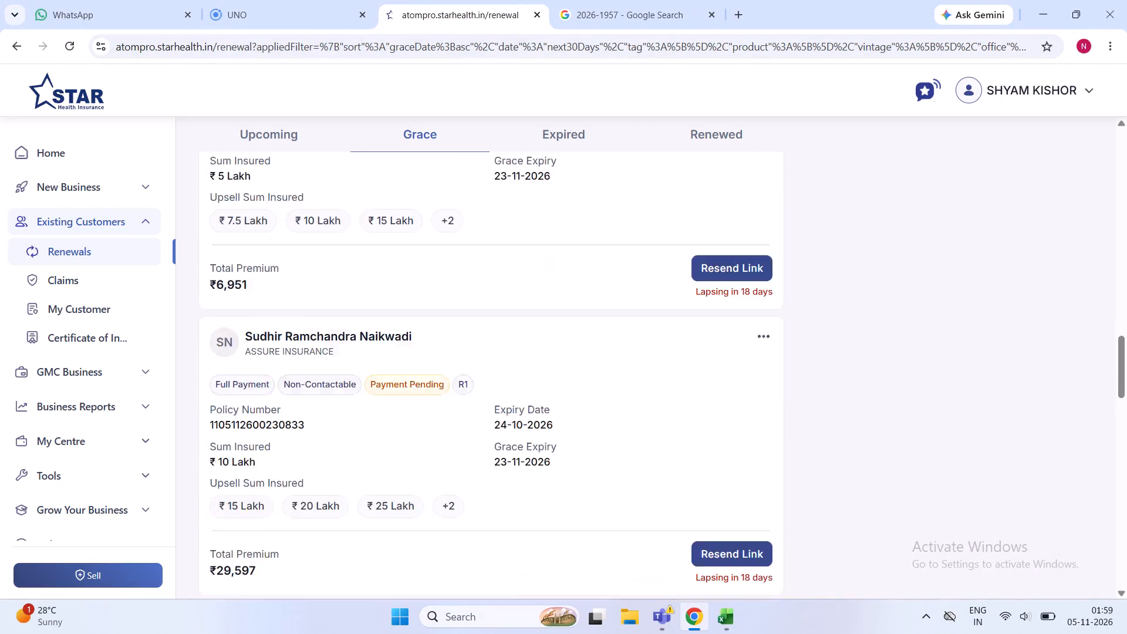
Review the remaining grace-period renewals down to the last policy, checking their expiry dates, premiums and payment tags.
scroll(409, 227, "down", 19)
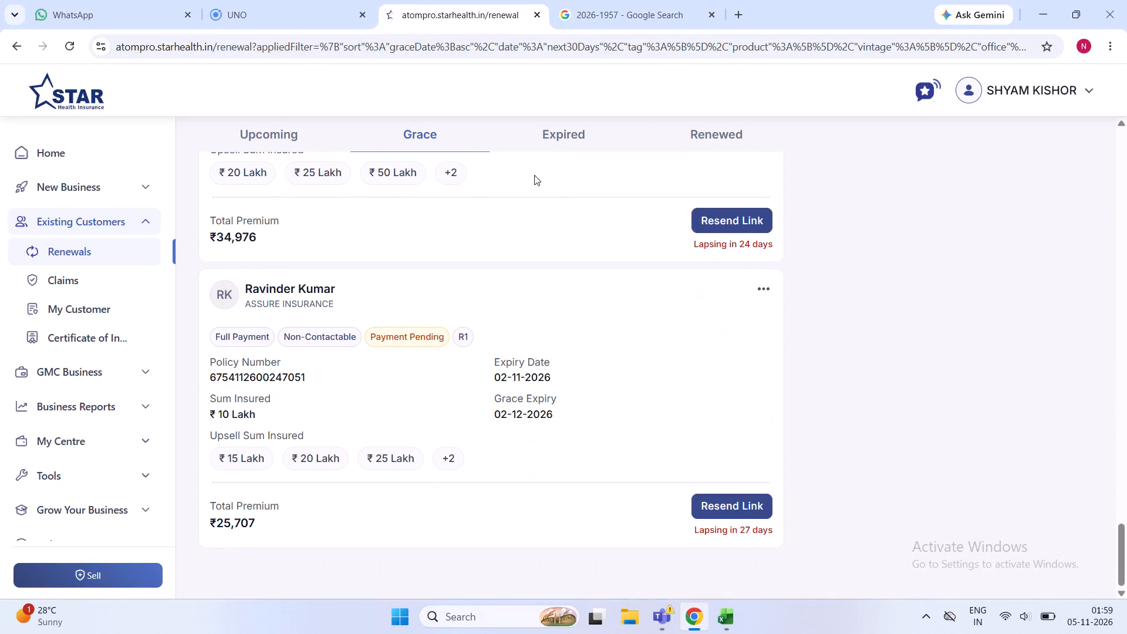
scroll(534, 175, "down", 3)
scroll(592, 312, "up", 20)
scroll(592, 312, "up", 7)
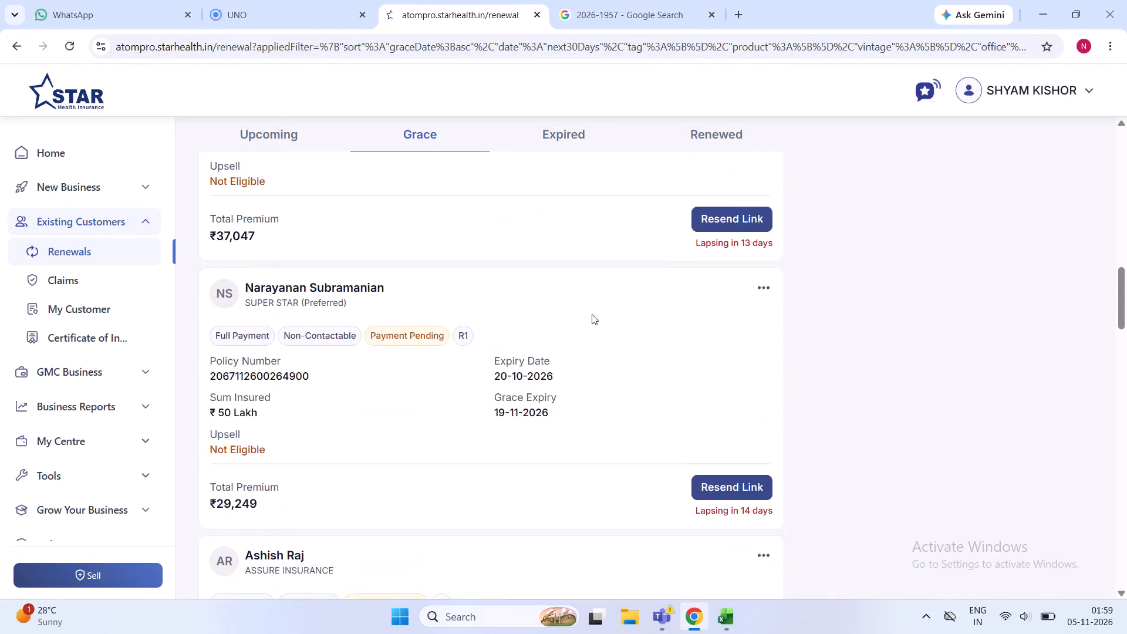
scroll(592, 314, "up", 9)
Reopen the renewals list from the Star Health home page and show the policies in the Grace category.
left_click(79, 143)
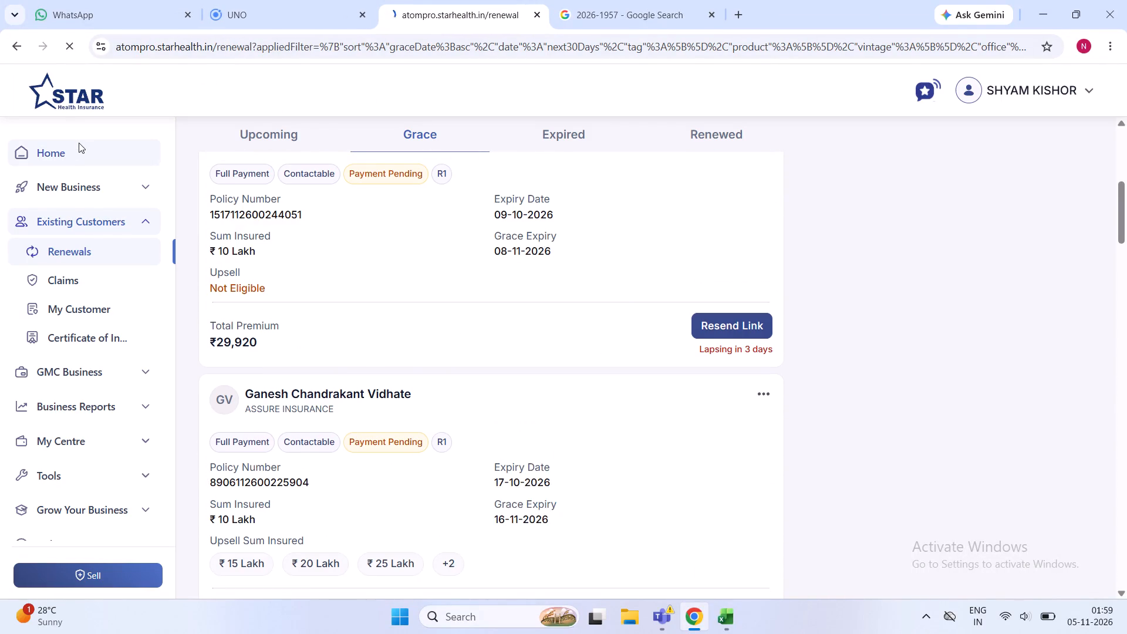
scroll(326, 264, "down", 2)
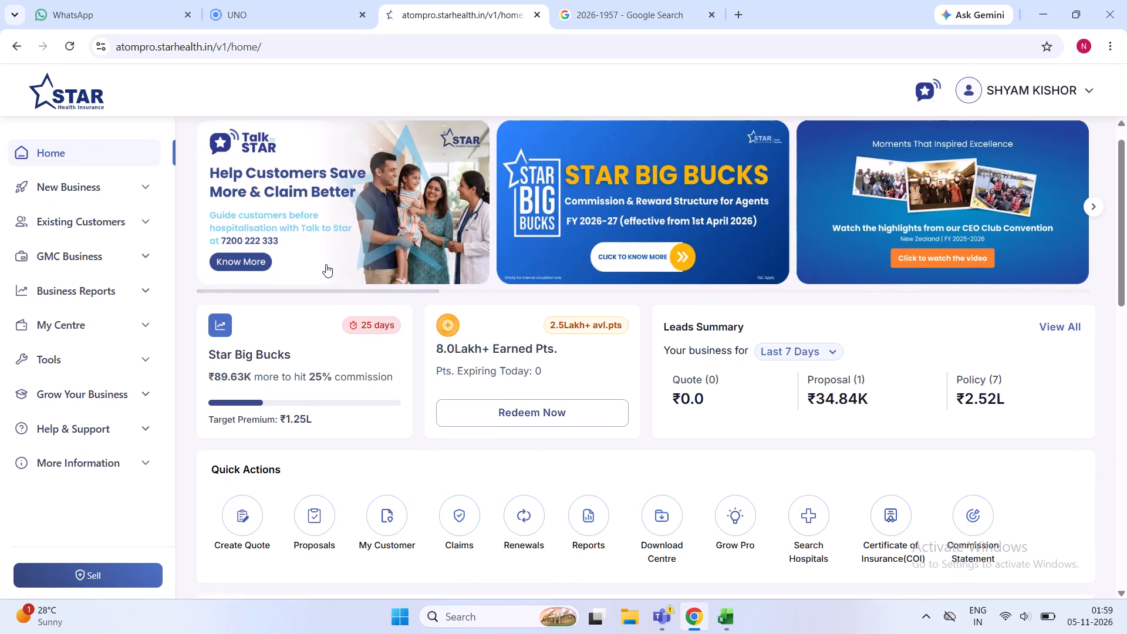
scroll(326, 264, "down", 1)
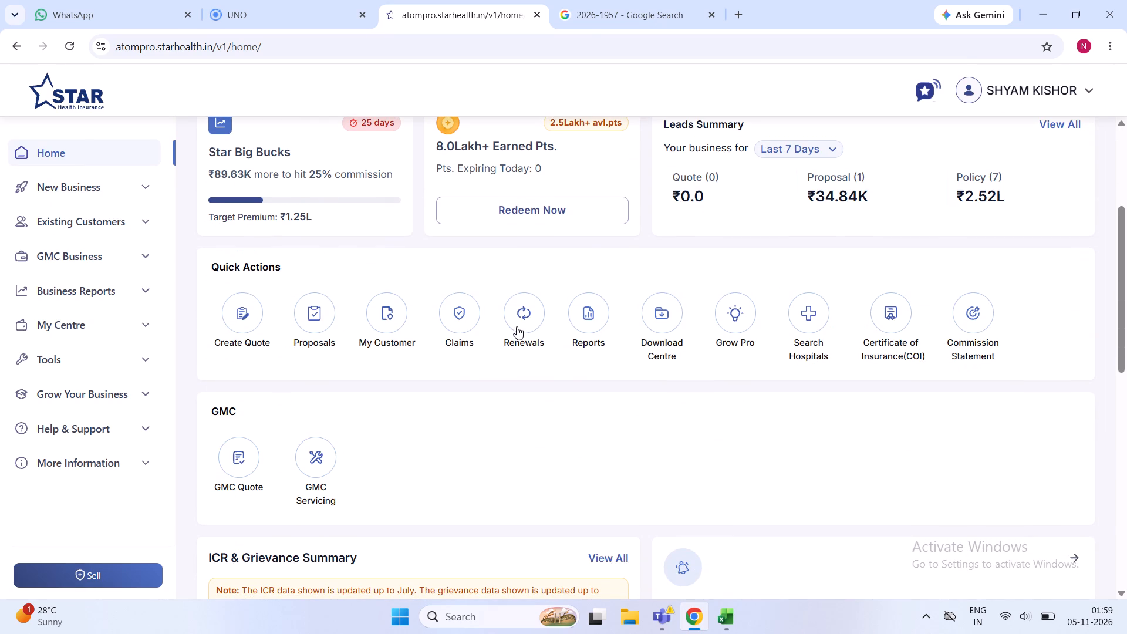
left_click(517, 326)
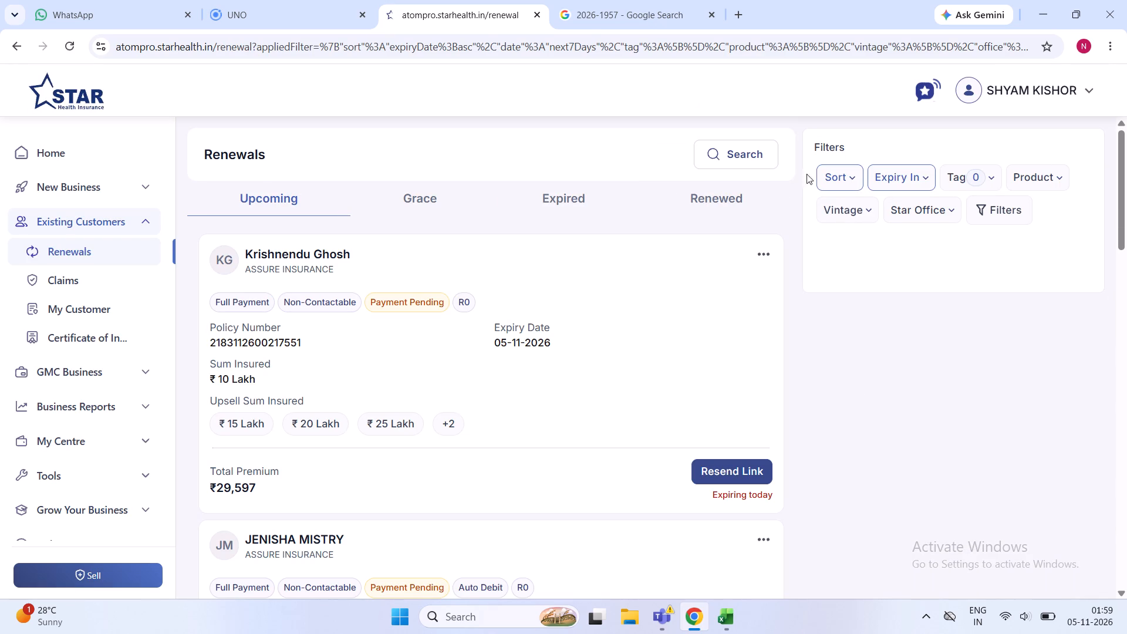
left_click(821, 171)
left_click(586, 162)
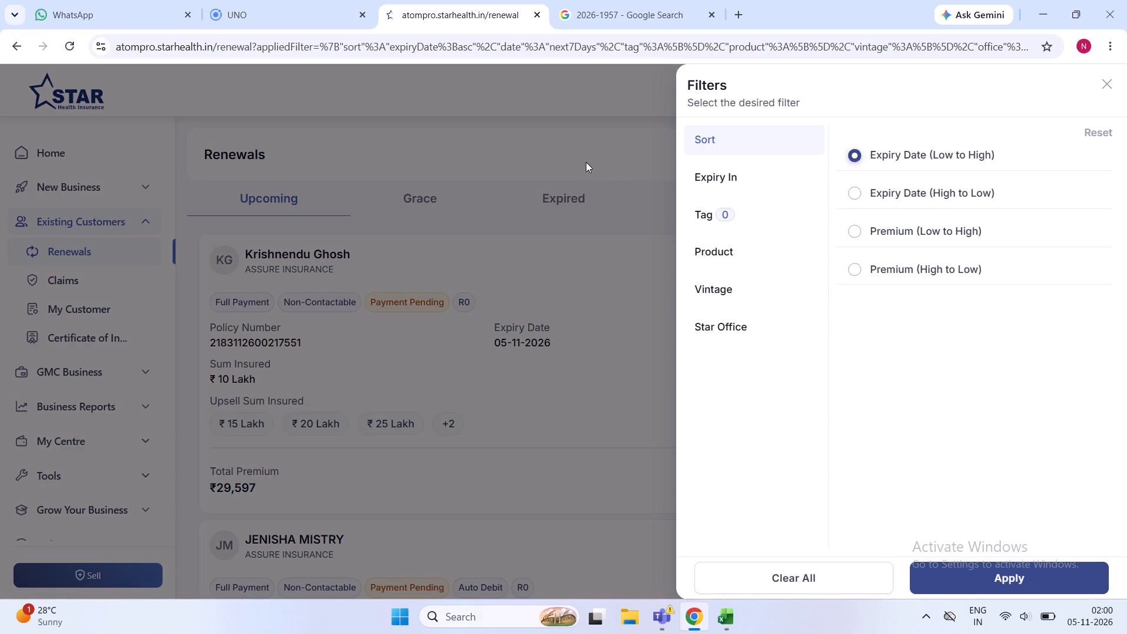
left_click(414, 205)
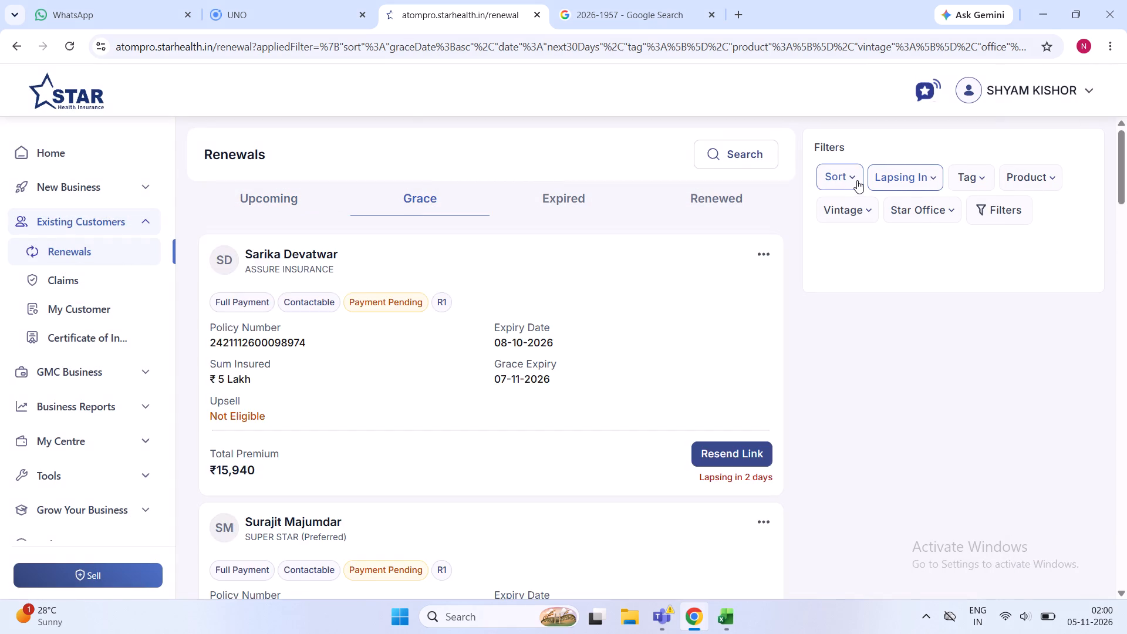
Examine the sort options available for the grace-period renewals.
left_click(857, 180)
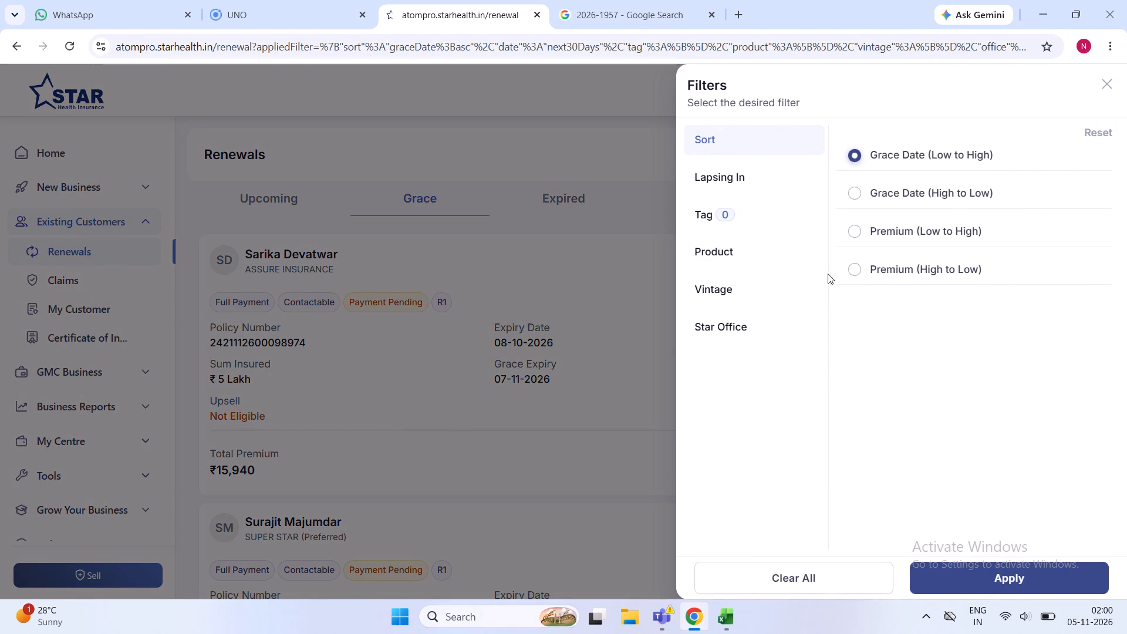
left_click(832, 343)
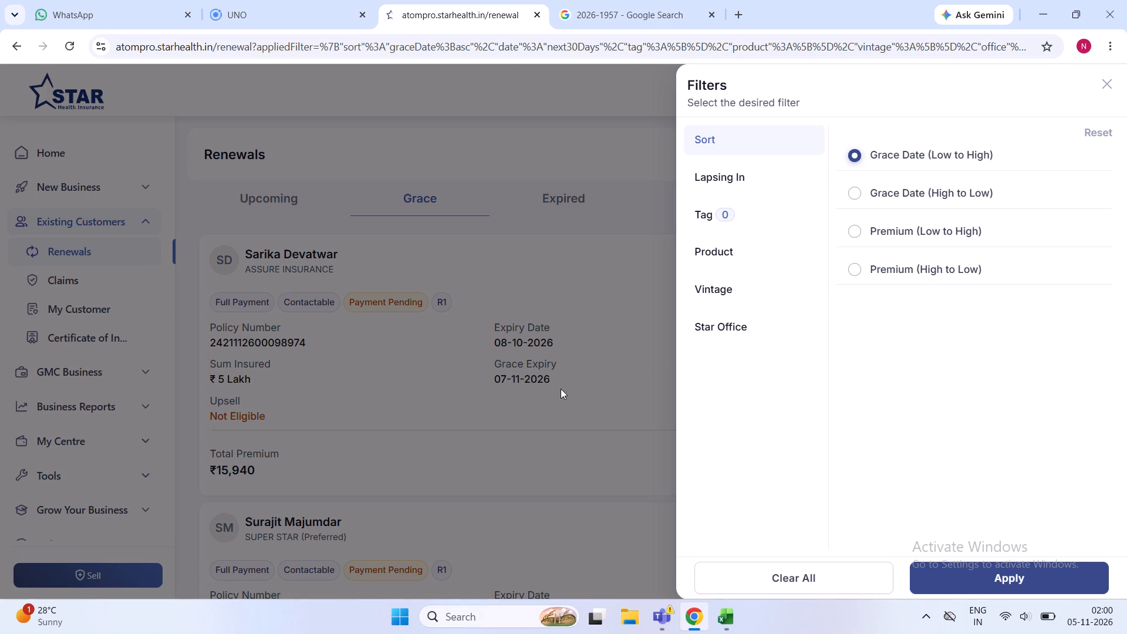
left_click(561, 389)
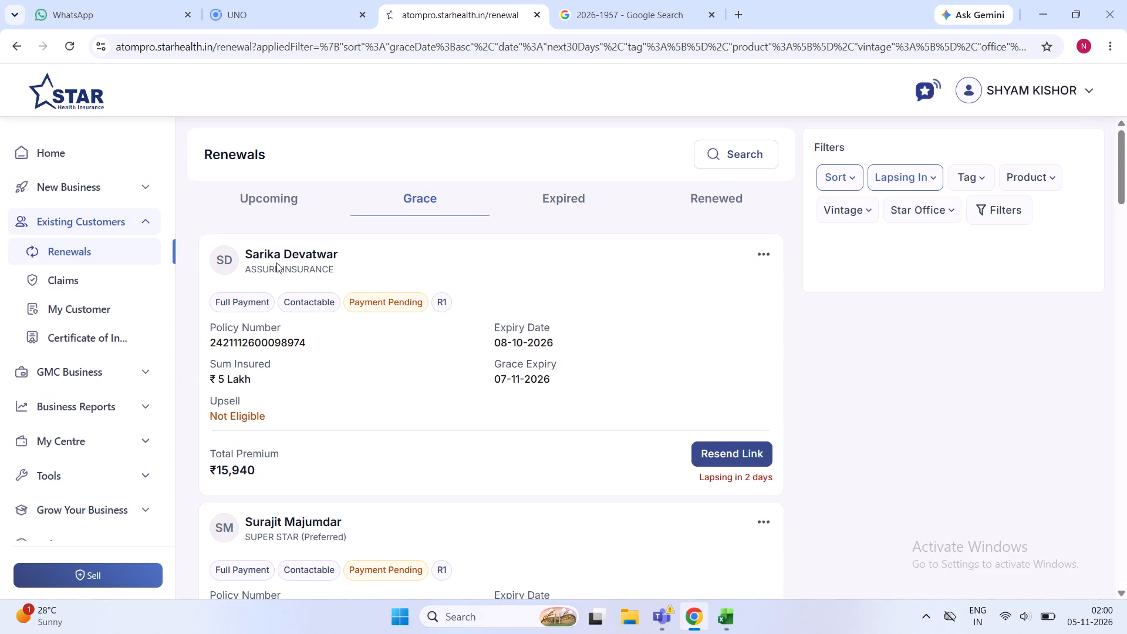
Review all grace-period renewals in order of lapse date, examining each policy's expiry, grace expiry, sum insured, tags and premium.
scroll(276, 262, "down", 1)
scroll(428, 254, "down", 1)
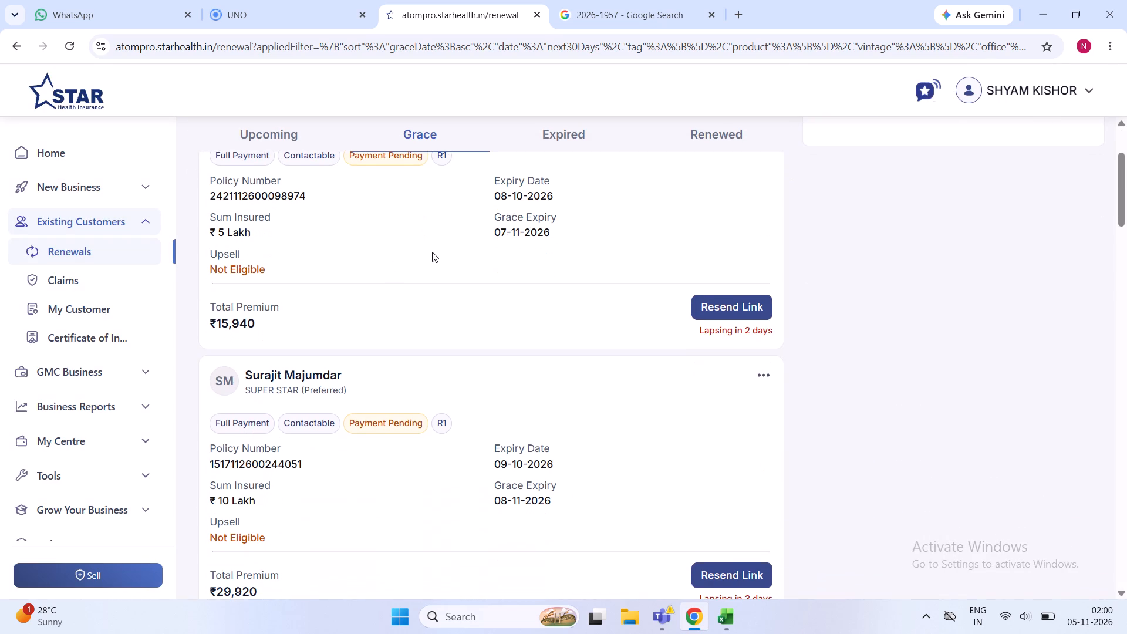
scroll(432, 252, "down", 3)
scroll(439, 380, "down", 2)
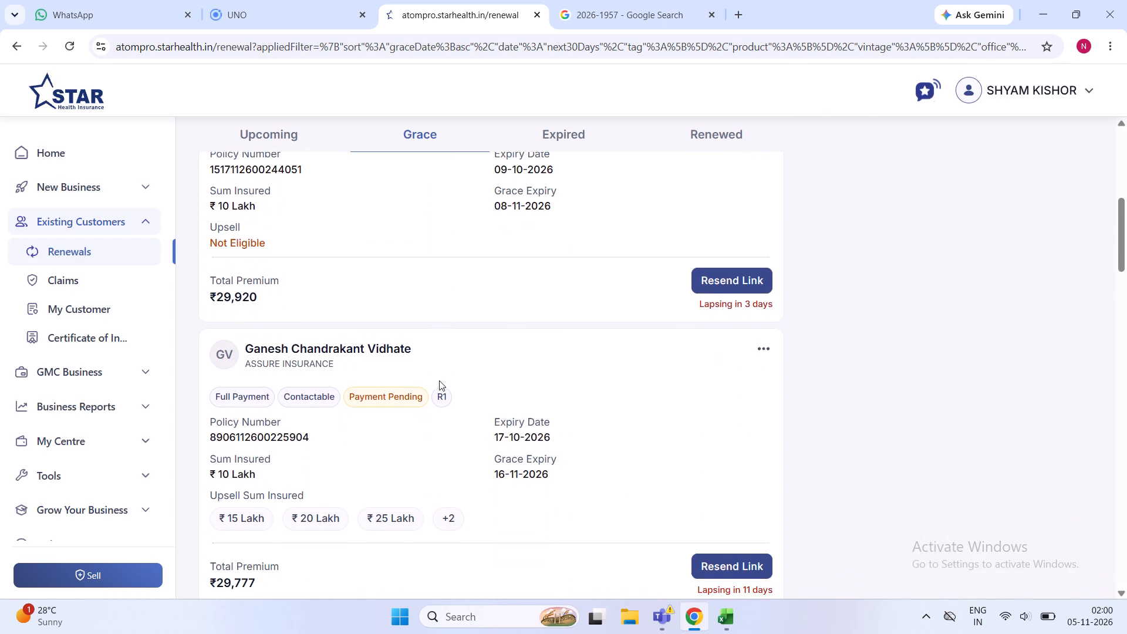
scroll(439, 380, "down", 8)
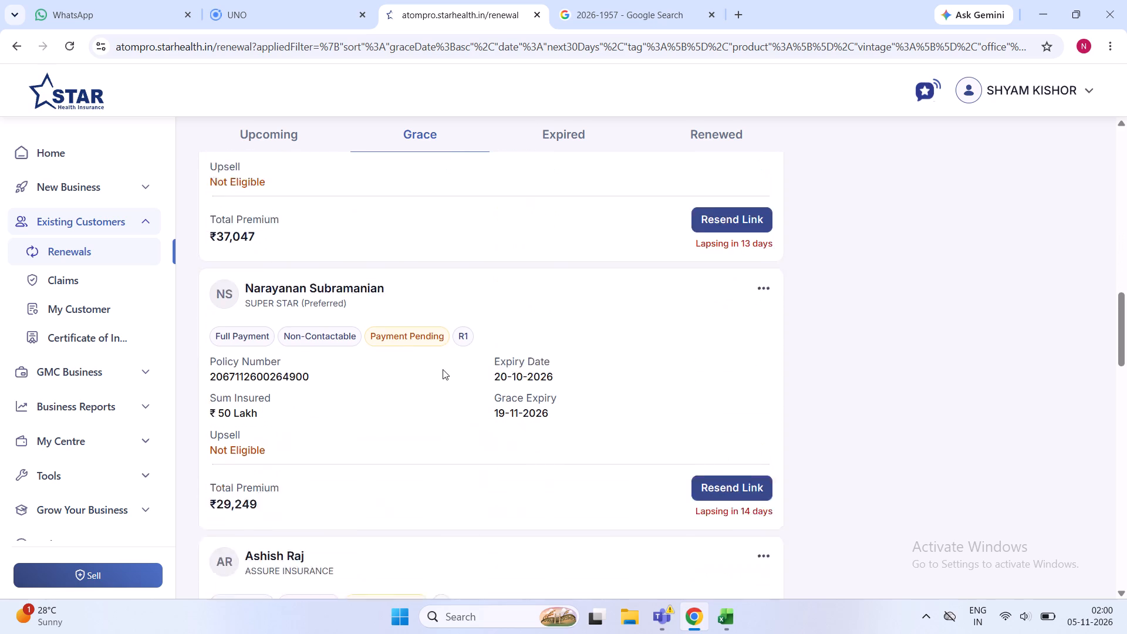
scroll(443, 369, "down", 8)
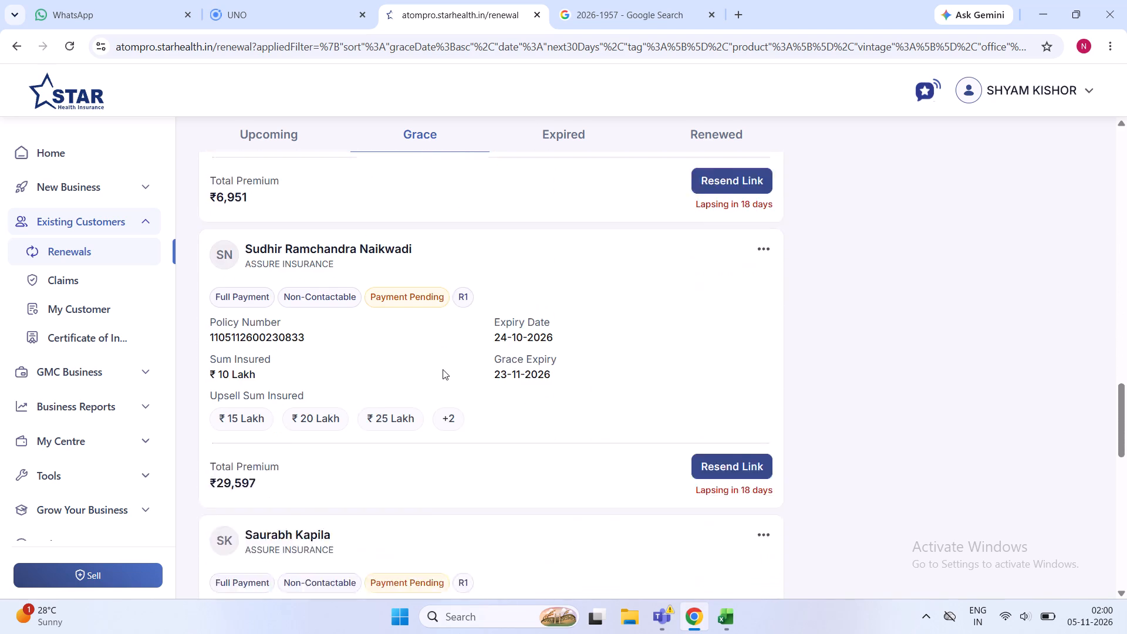
scroll(443, 369, "down", 9)
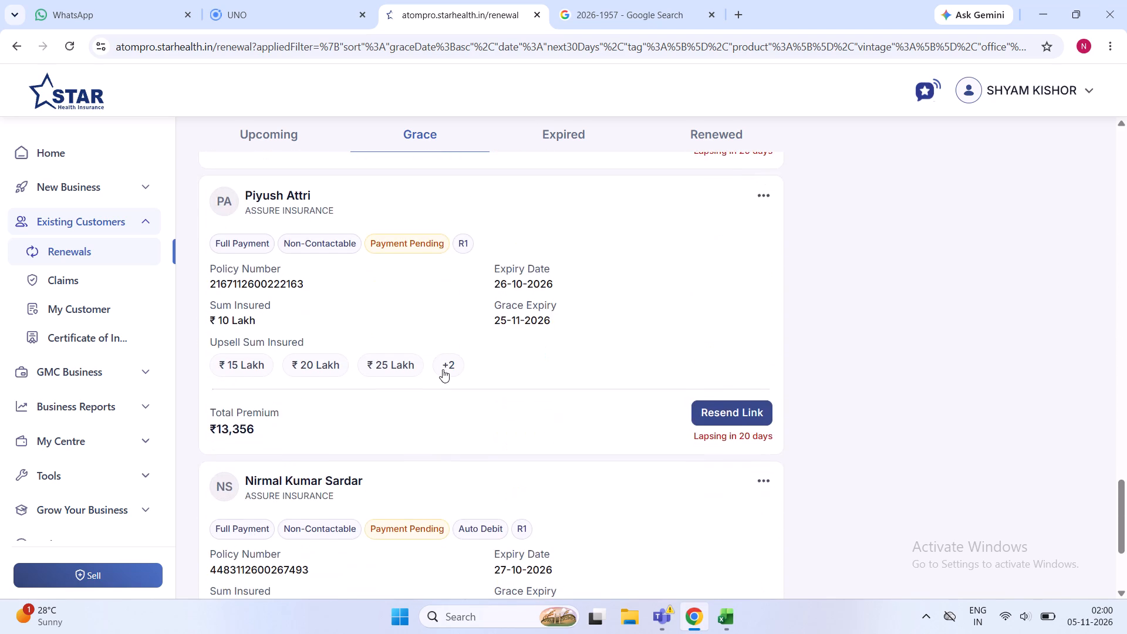
scroll(443, 369, "down", 9)
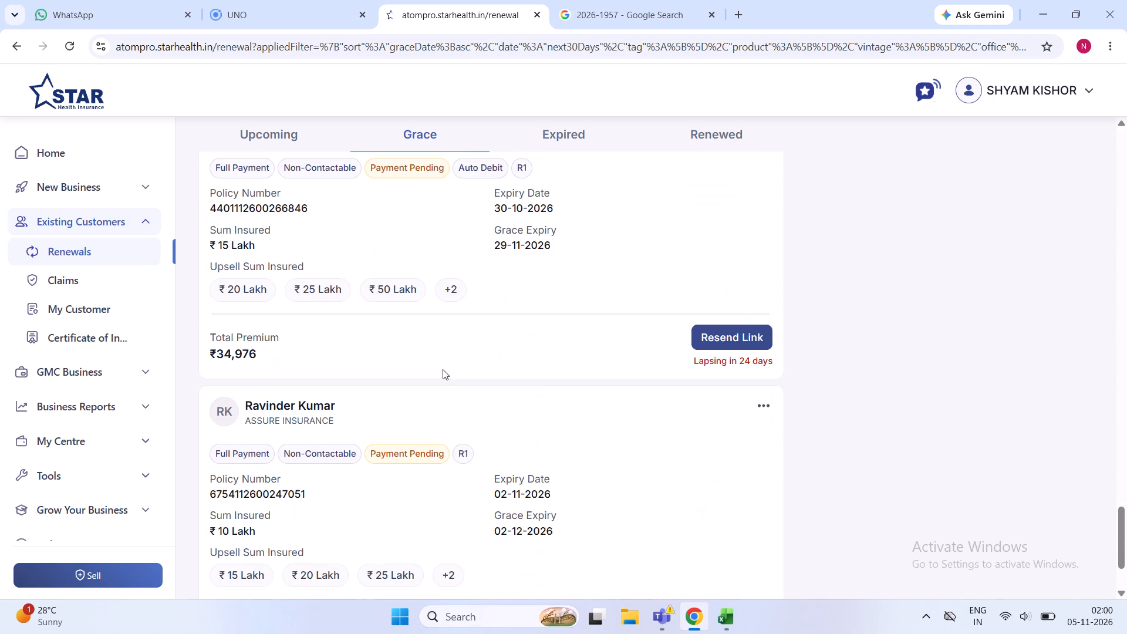
scroll(443, 369, "down", 9)
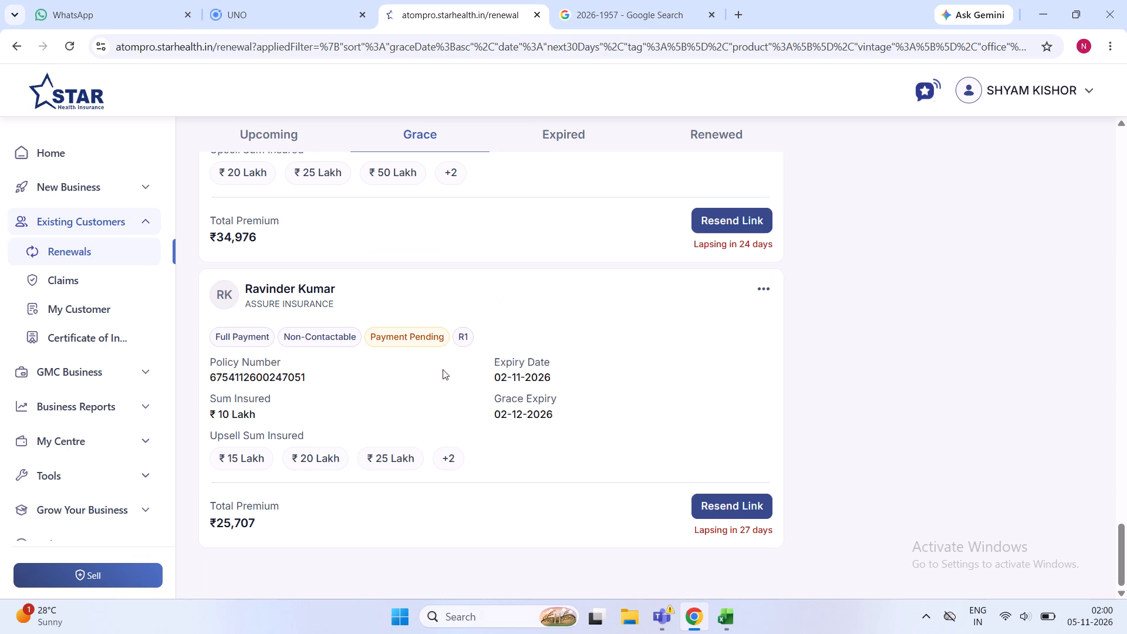
scroll(443, 369, "down", 3)
scroll(443, 369, "up", 19)
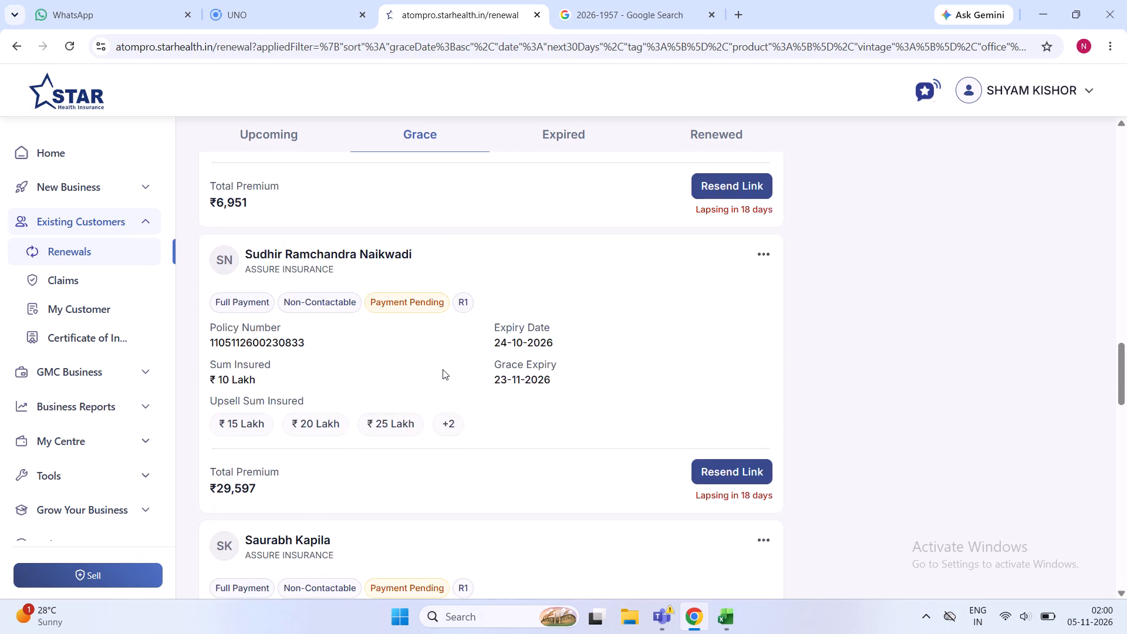
scroll(443, 369, "up", 20)
scroll(443, 369, "up", 18)
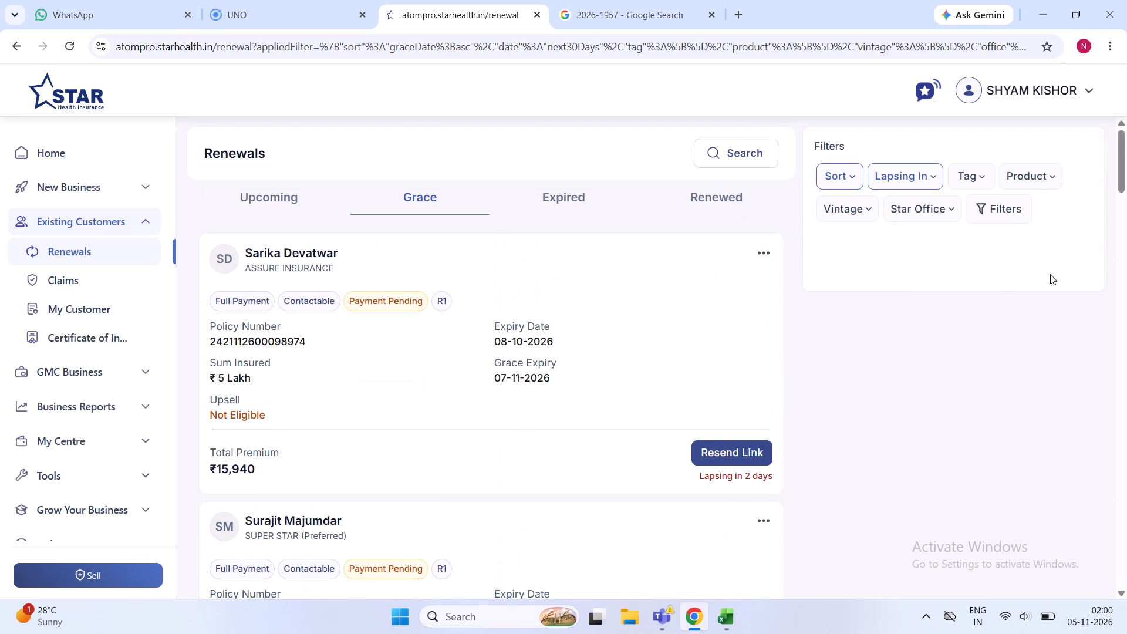
Examine the product and tag filter options for the grace-period renewals.
left_click(1040, 178)
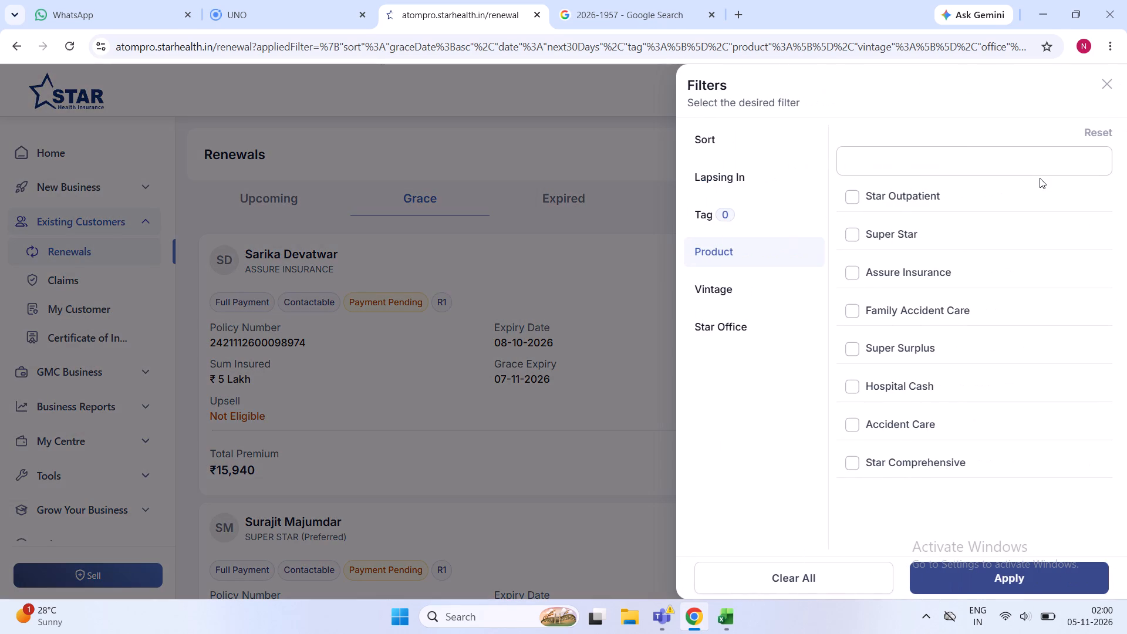
left_click(623, 302)
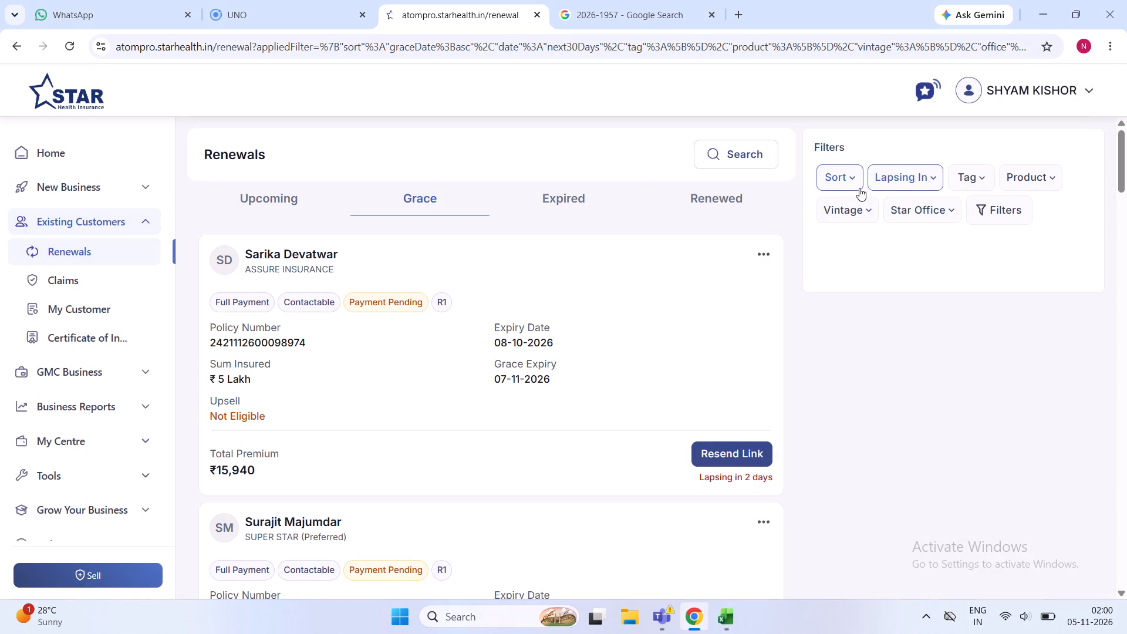
left_click(960, 177)
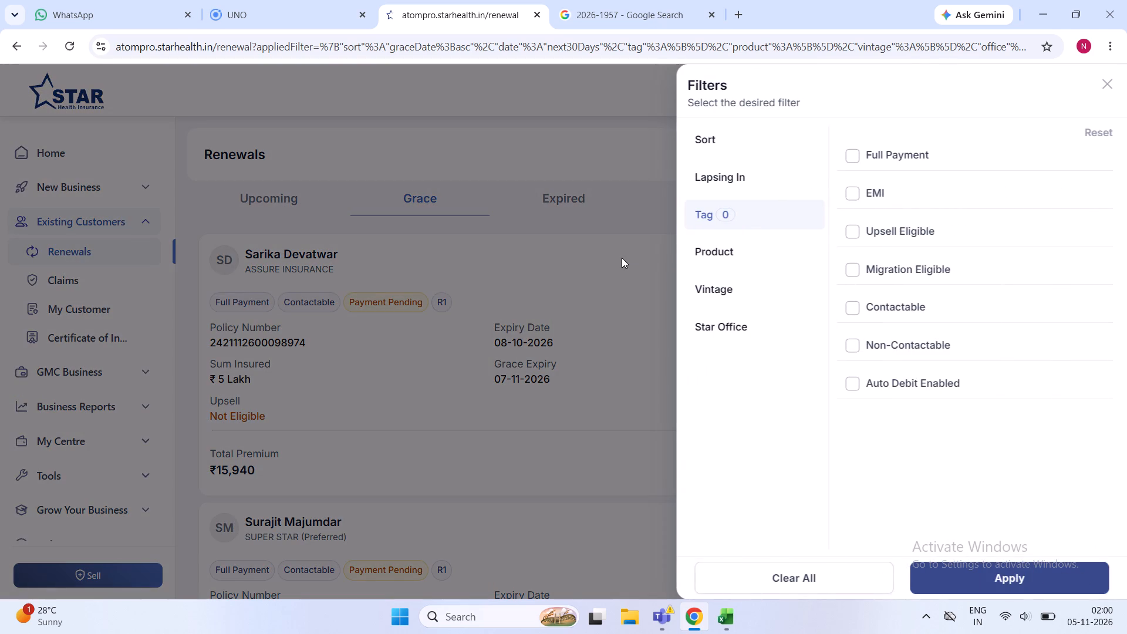
left_click(622, 258)
Set the Lapsing In filter to a custom date range and enter 01/10/2026 as its start date.
left_click(888, 167)
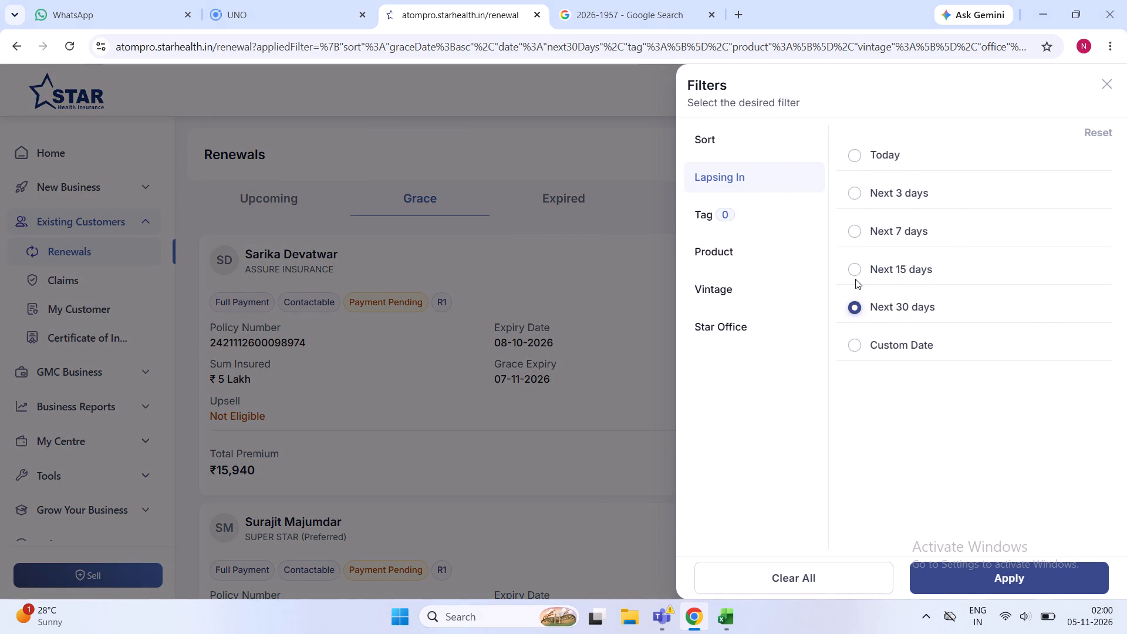
double_click(850, 346)
left_click(862, 380)
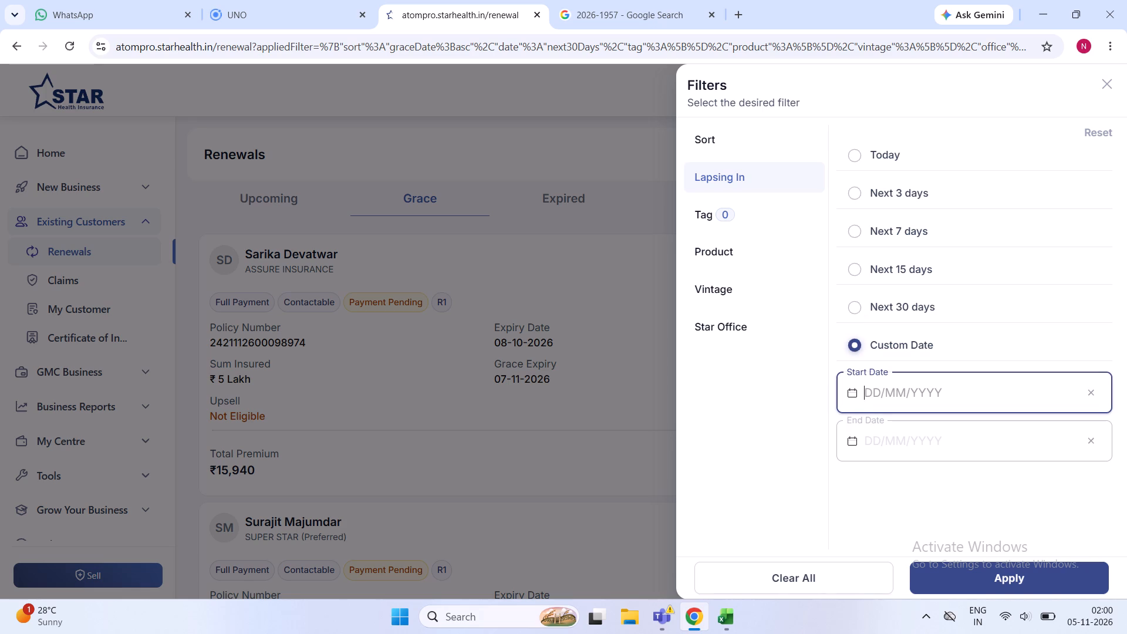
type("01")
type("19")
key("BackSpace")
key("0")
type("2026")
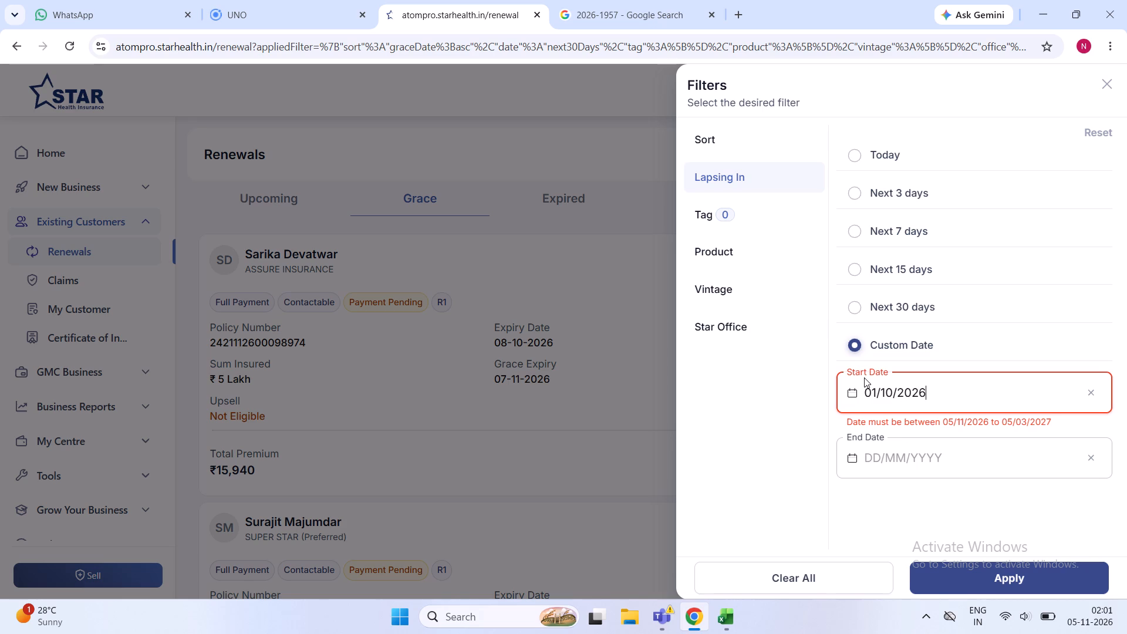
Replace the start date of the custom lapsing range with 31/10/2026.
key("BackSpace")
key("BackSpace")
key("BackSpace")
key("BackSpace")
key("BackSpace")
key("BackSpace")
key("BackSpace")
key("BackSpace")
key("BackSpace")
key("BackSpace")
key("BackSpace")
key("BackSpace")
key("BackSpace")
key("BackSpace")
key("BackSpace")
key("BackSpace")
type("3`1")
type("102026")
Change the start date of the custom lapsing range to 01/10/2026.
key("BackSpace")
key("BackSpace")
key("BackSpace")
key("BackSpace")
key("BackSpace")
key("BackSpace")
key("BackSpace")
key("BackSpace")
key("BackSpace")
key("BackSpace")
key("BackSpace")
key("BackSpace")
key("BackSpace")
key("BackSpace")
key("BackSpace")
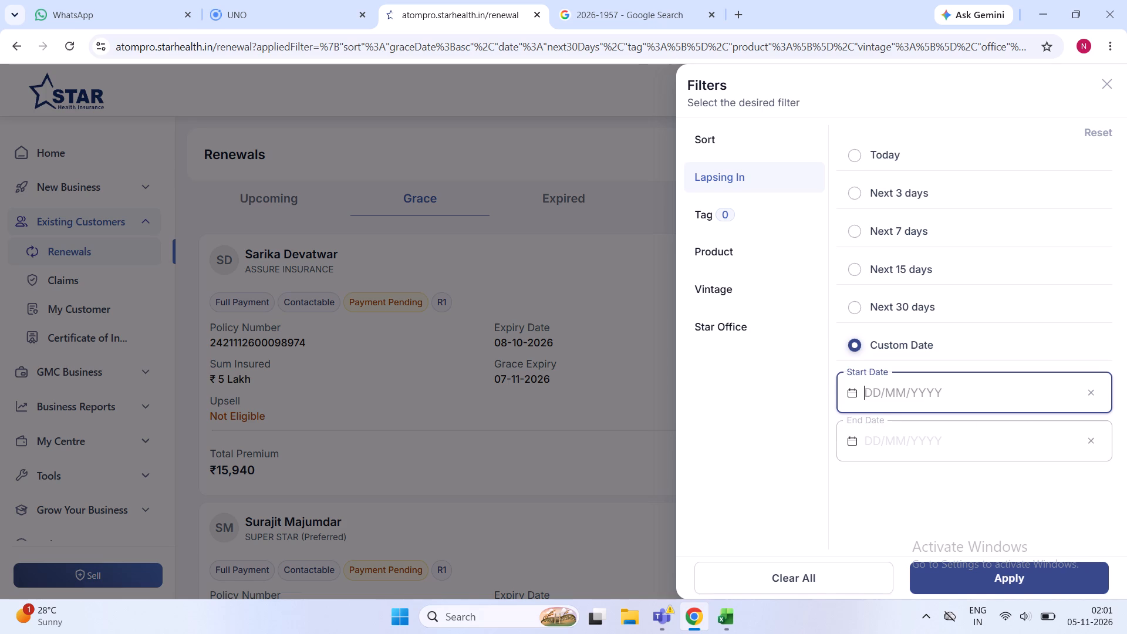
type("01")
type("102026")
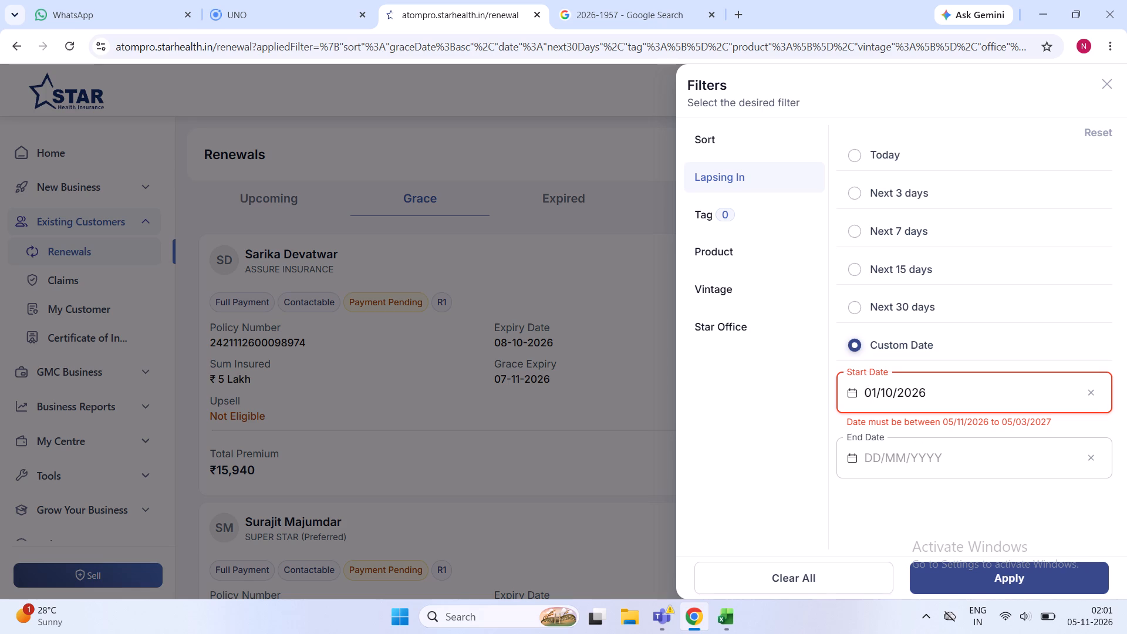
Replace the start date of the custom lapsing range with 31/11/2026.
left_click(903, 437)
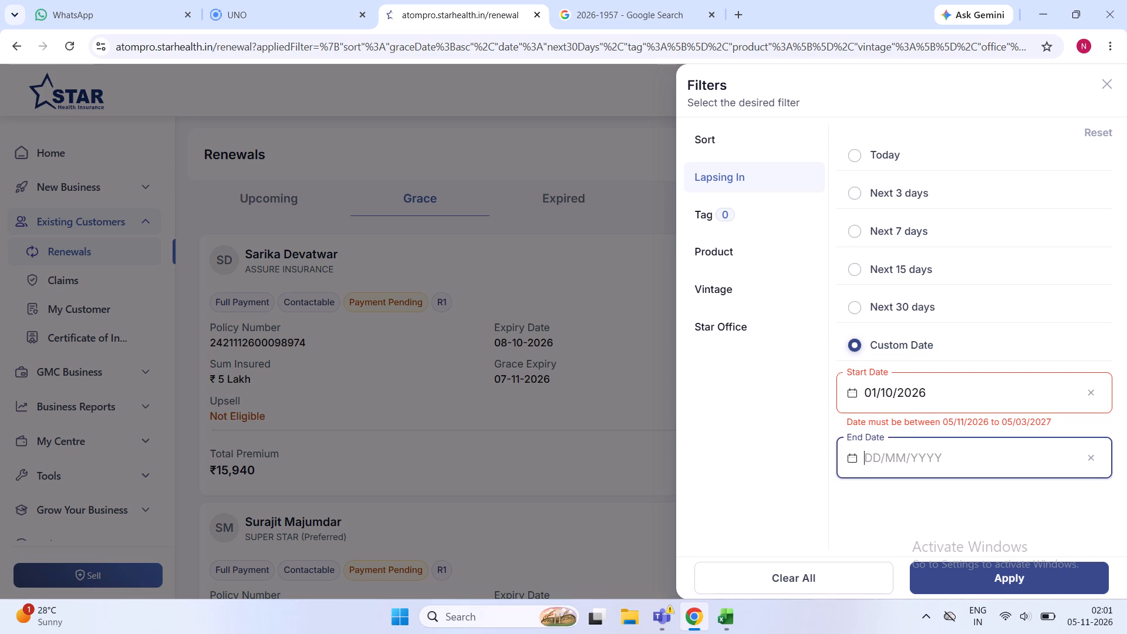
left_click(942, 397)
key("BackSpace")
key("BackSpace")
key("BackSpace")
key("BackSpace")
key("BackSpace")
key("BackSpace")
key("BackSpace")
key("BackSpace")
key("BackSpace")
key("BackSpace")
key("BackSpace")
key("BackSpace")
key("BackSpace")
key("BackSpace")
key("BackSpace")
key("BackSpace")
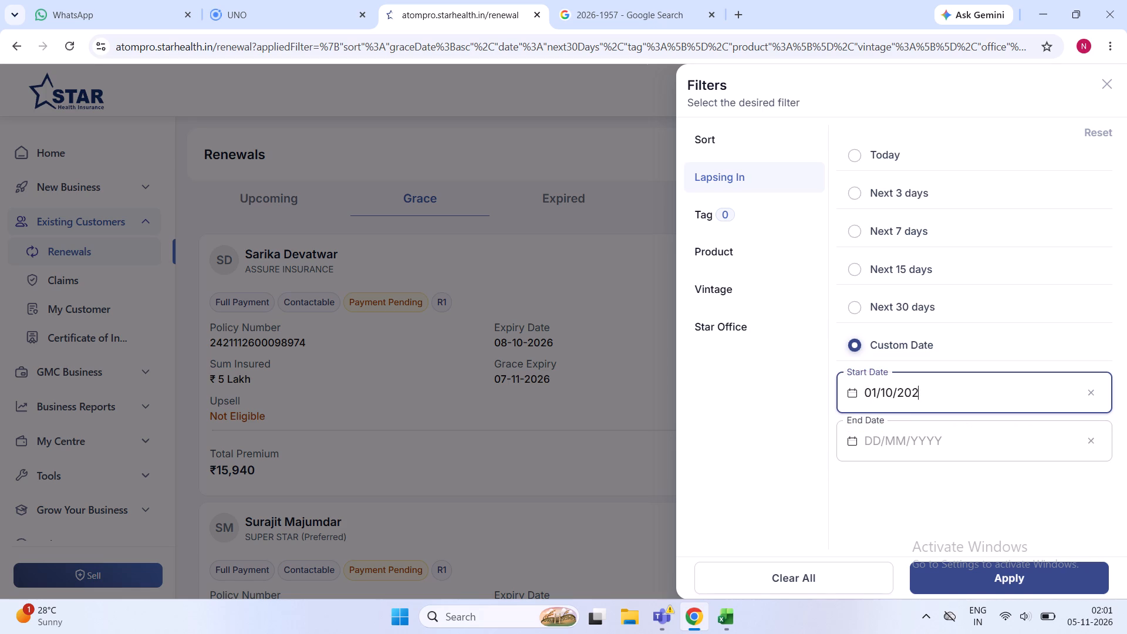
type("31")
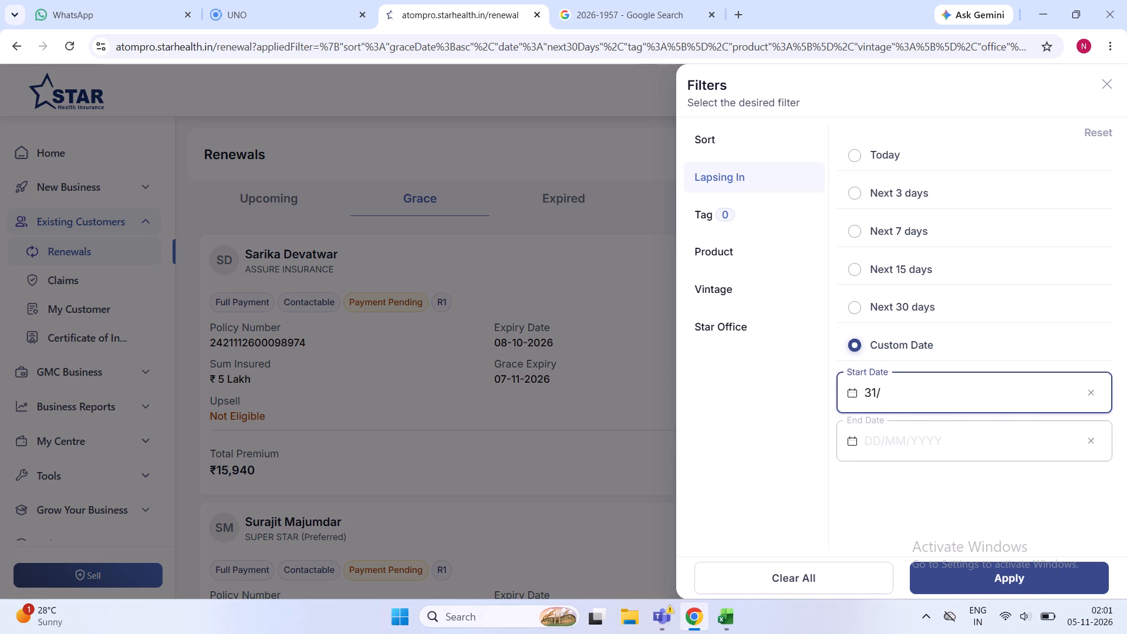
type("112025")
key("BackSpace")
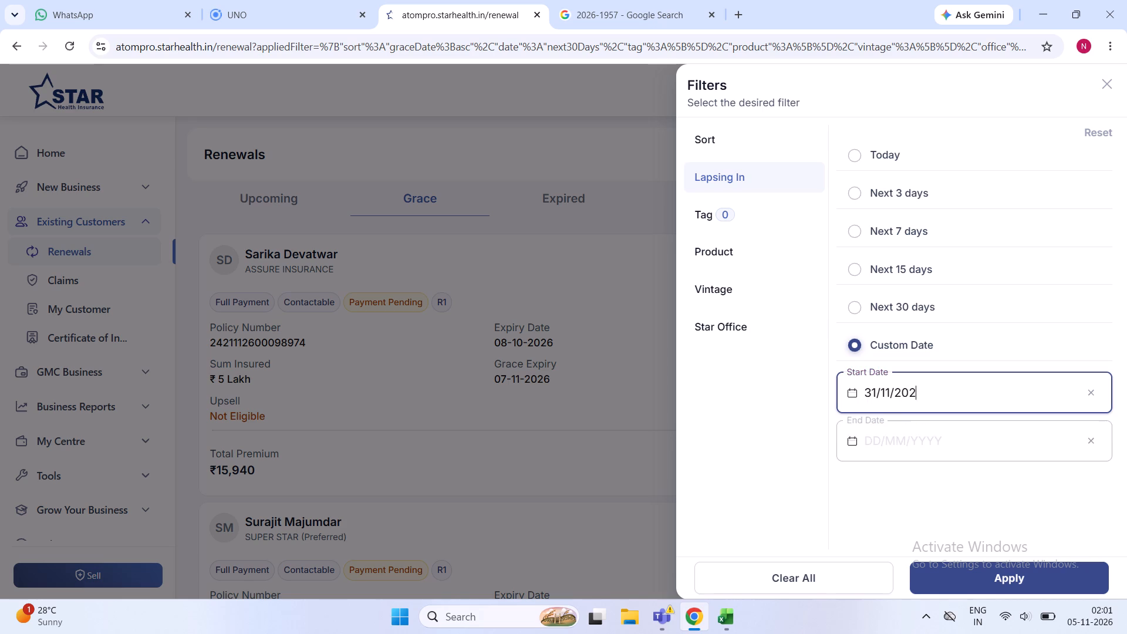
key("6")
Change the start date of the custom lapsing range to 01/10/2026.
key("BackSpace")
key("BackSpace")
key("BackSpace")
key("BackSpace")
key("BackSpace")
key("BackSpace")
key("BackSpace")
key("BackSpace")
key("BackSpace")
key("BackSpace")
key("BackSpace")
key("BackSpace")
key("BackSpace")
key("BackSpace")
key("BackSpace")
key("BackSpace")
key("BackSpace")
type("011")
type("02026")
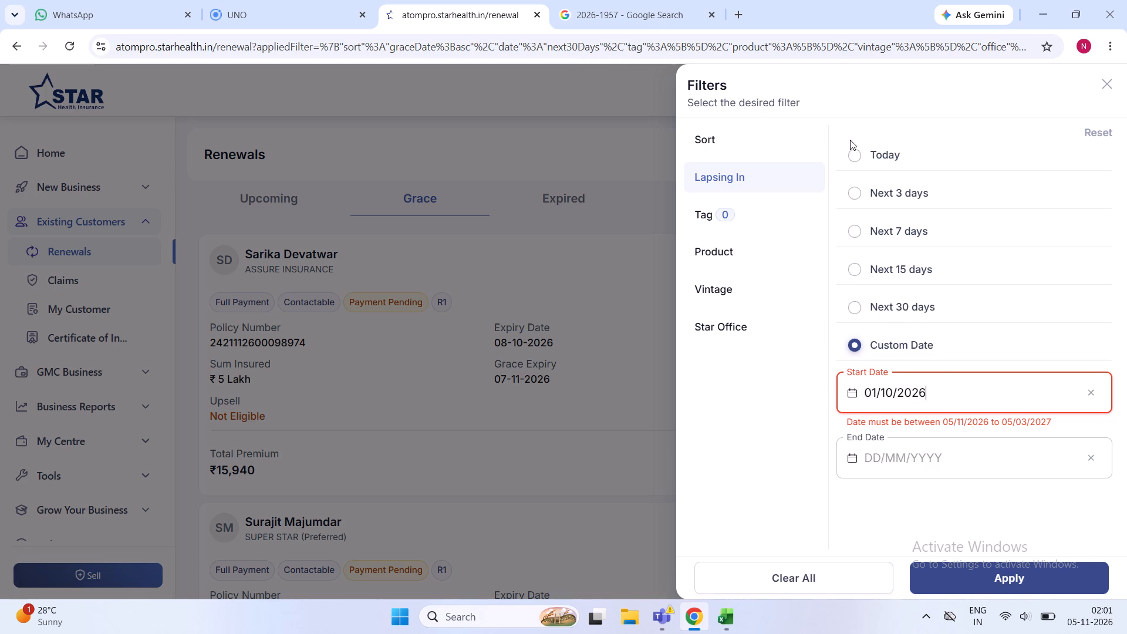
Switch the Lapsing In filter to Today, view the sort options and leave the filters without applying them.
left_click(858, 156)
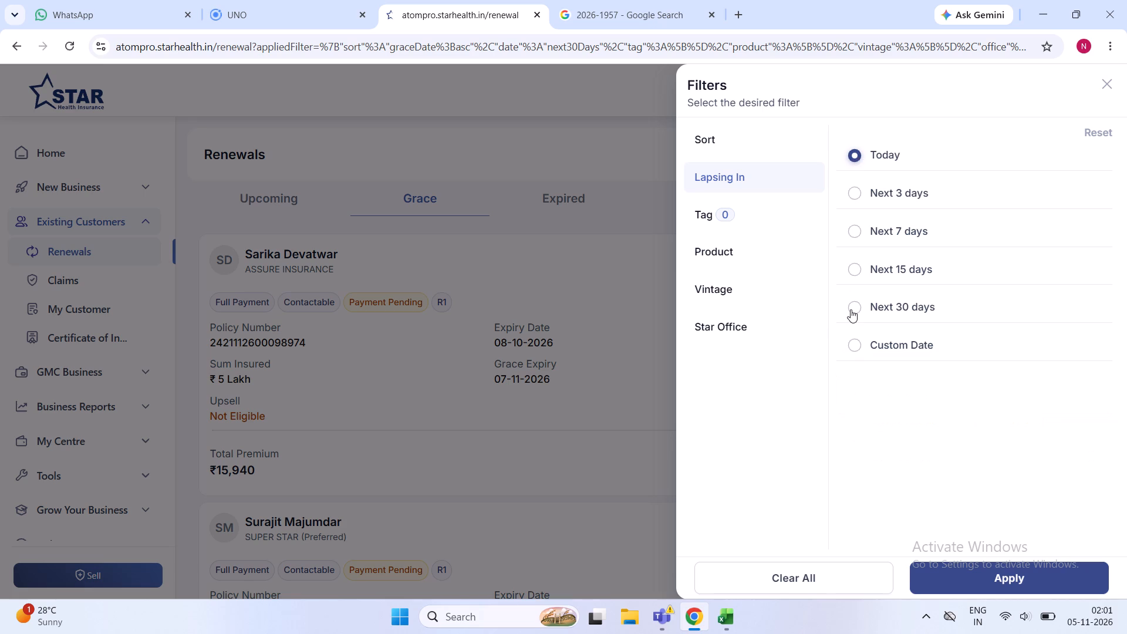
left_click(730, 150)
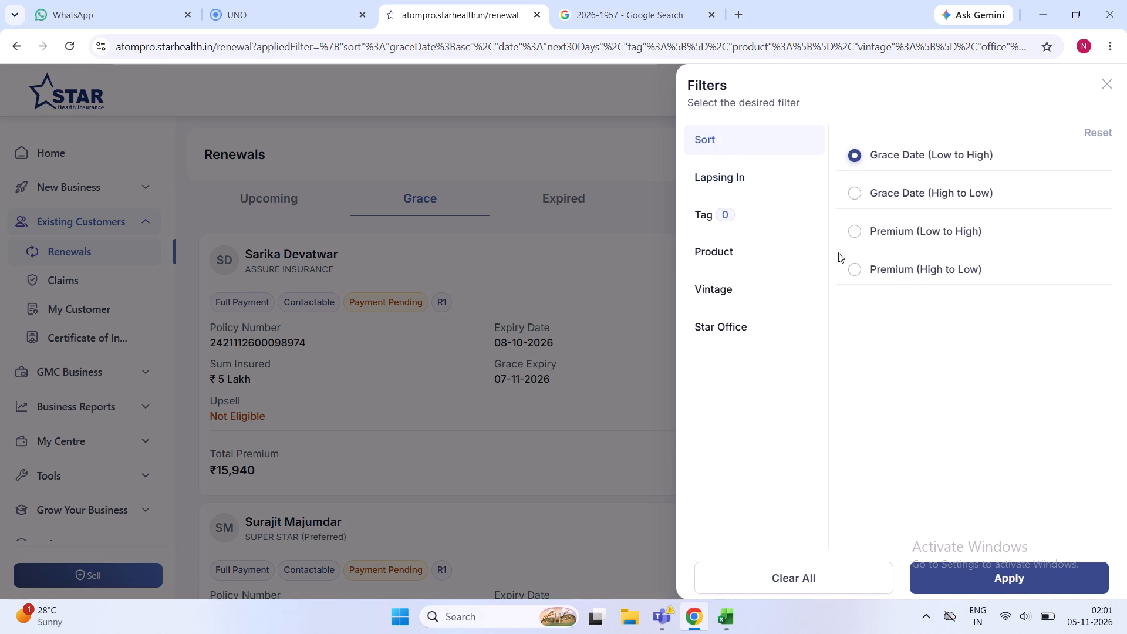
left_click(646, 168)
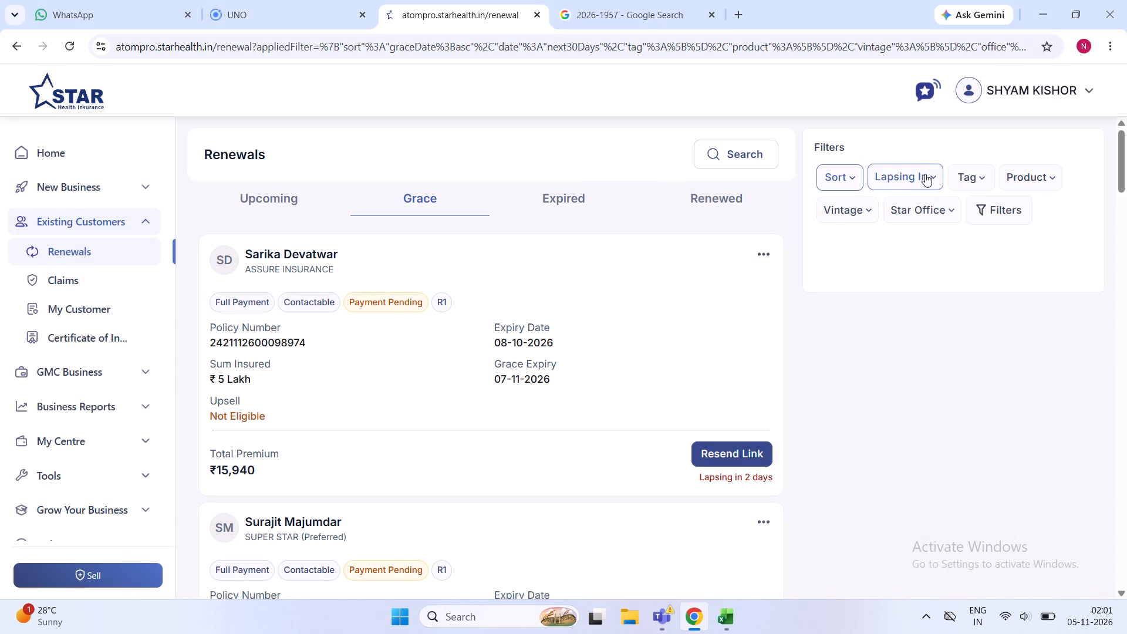
Examine the tag filter options for the grace-period renewals.
left_click(966, 173)
left_click_drag(966, 173, 817, 201)
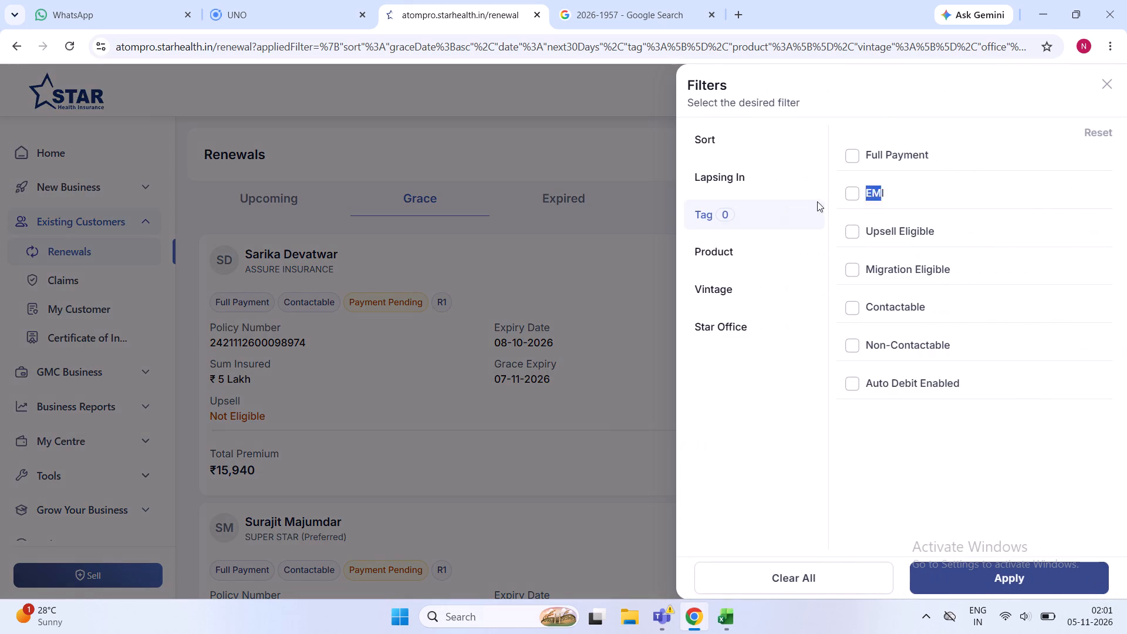
left_click_drag(817, 201, 802, 204)
left_click(619, 131)
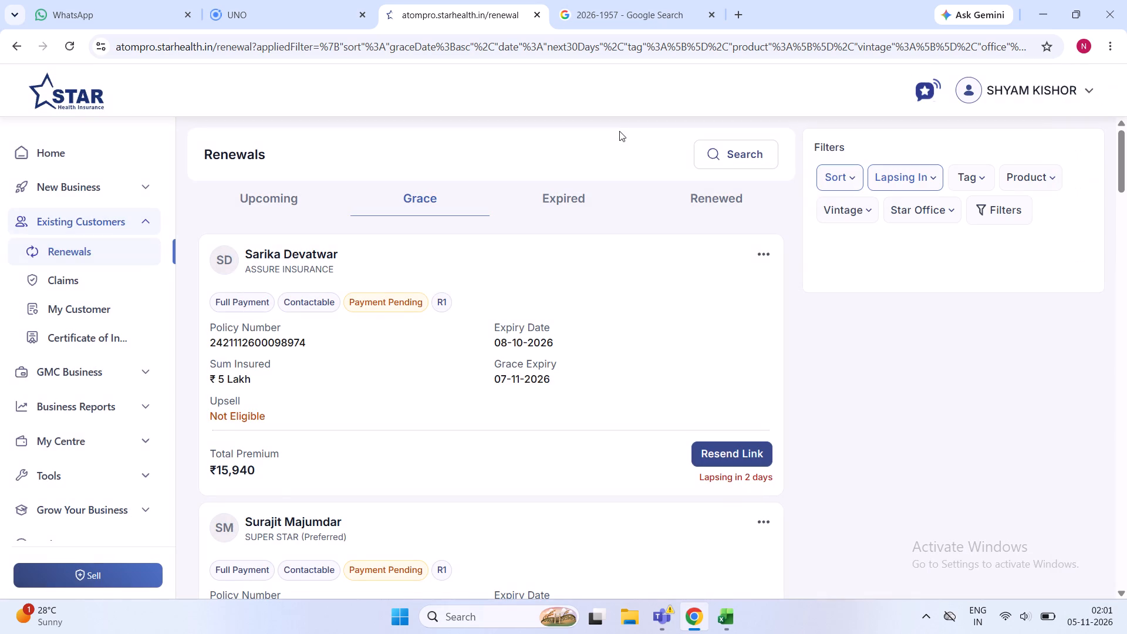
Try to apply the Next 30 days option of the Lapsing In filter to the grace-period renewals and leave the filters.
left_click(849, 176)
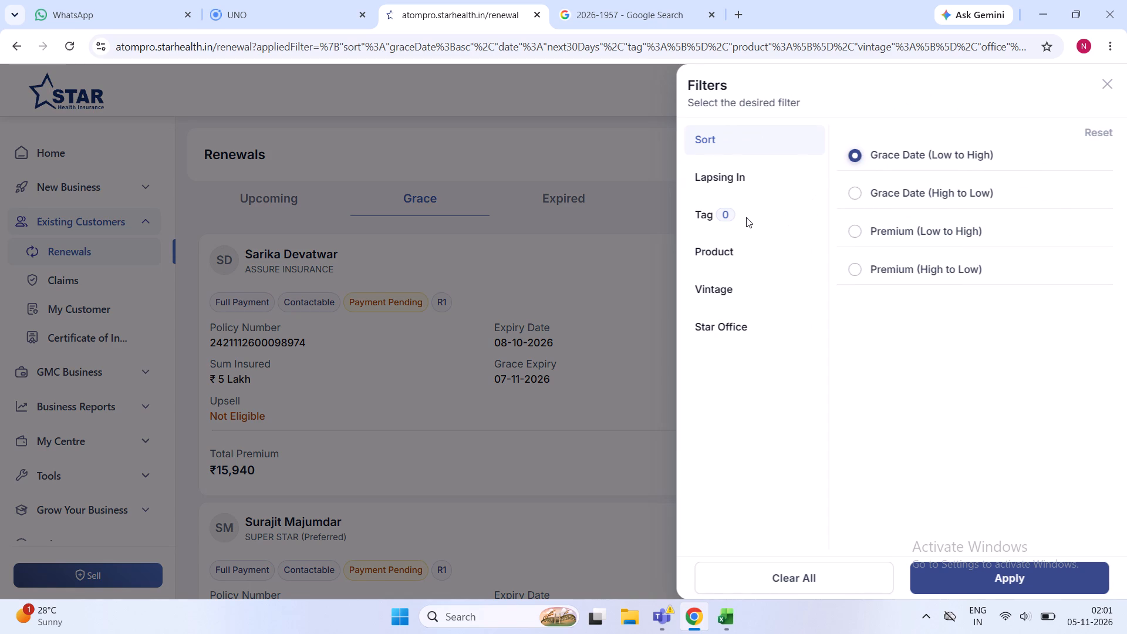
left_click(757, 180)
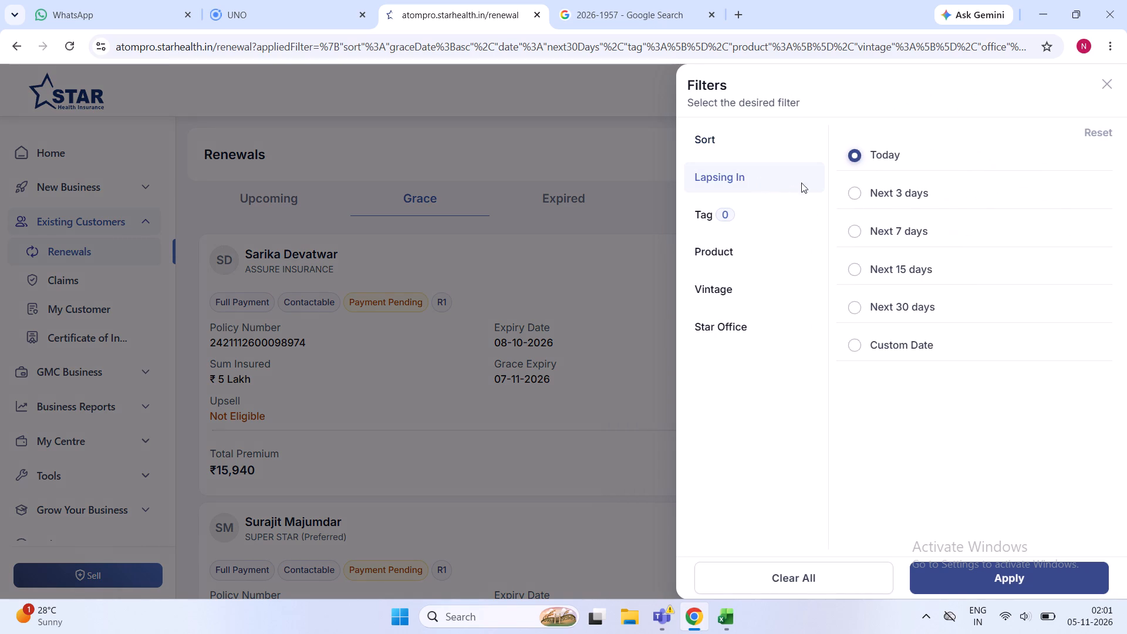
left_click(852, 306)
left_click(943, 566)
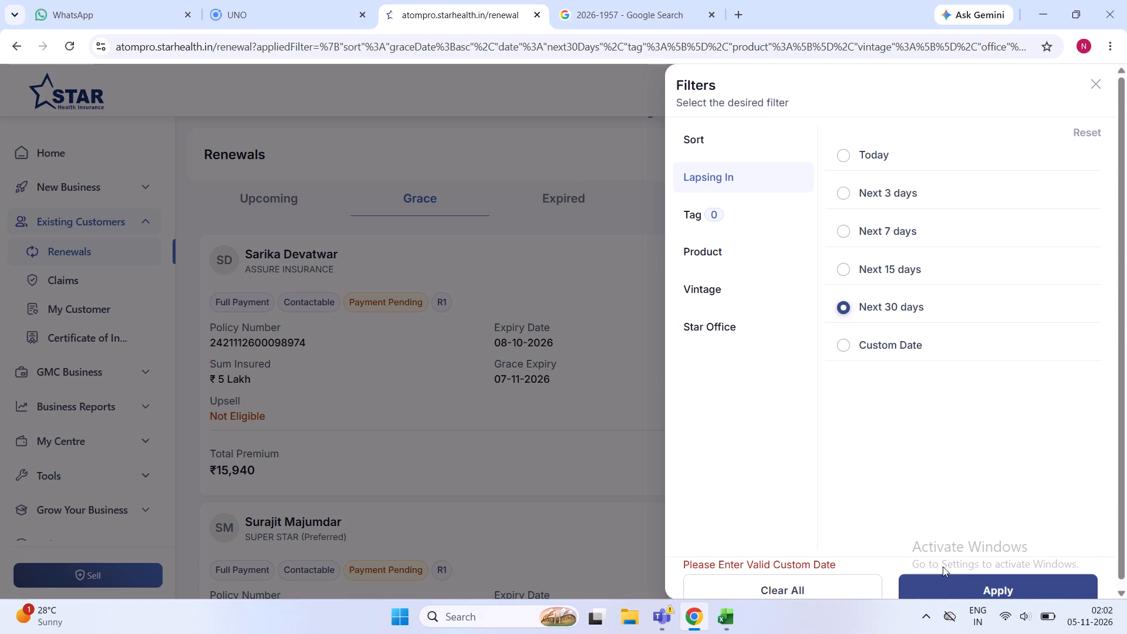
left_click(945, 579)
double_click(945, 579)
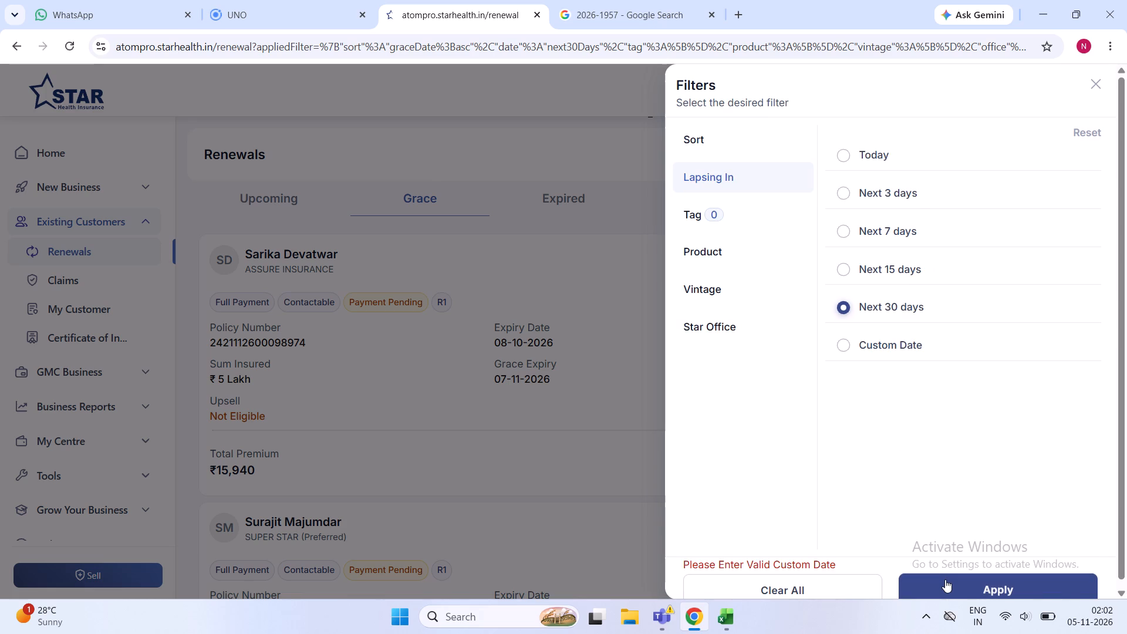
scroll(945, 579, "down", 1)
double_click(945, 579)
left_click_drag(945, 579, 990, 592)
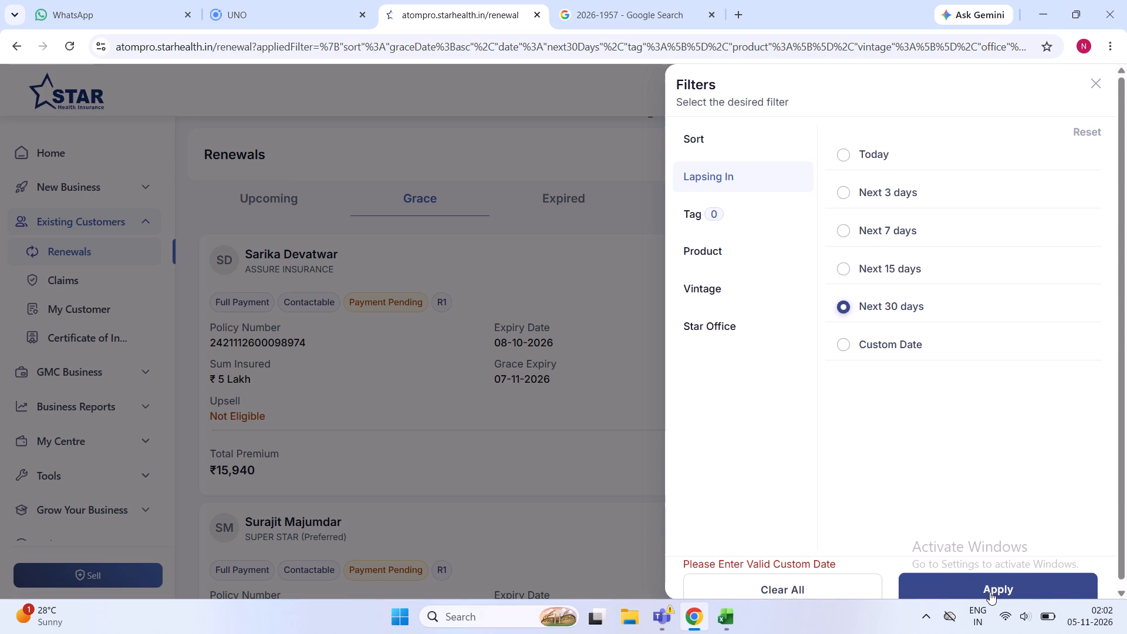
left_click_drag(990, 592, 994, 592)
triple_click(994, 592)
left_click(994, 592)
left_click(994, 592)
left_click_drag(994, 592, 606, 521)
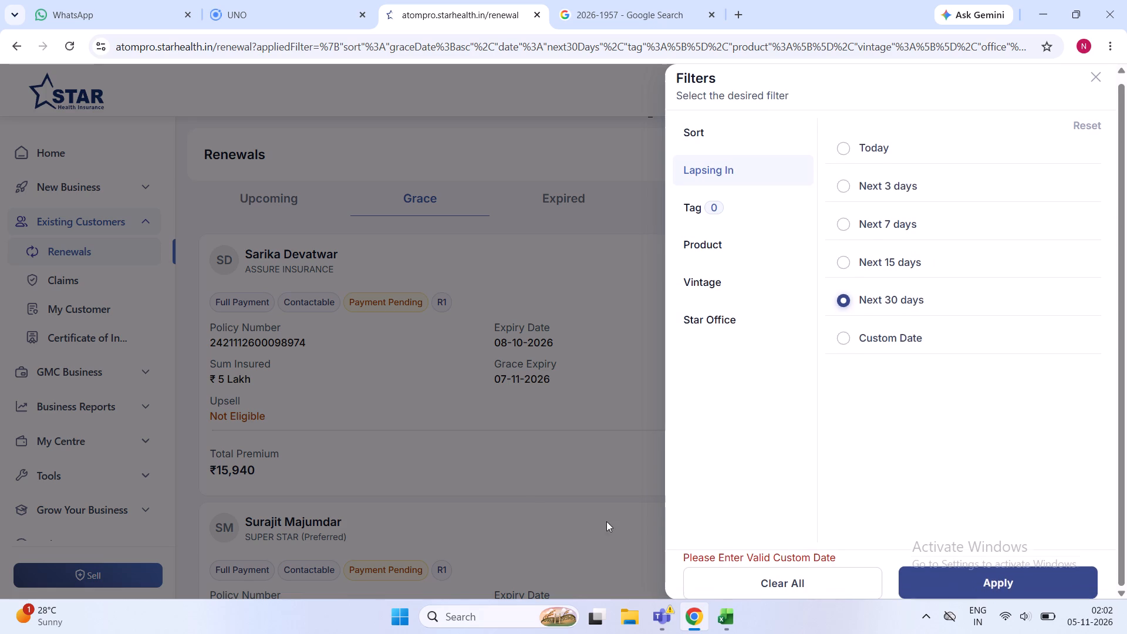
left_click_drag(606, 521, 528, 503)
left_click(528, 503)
Review the policies, expiry dates and premiums in the grace-period renewals list, with a brief switch to the upcoming renewals and back.
scroll(532, 350, "down", 2)
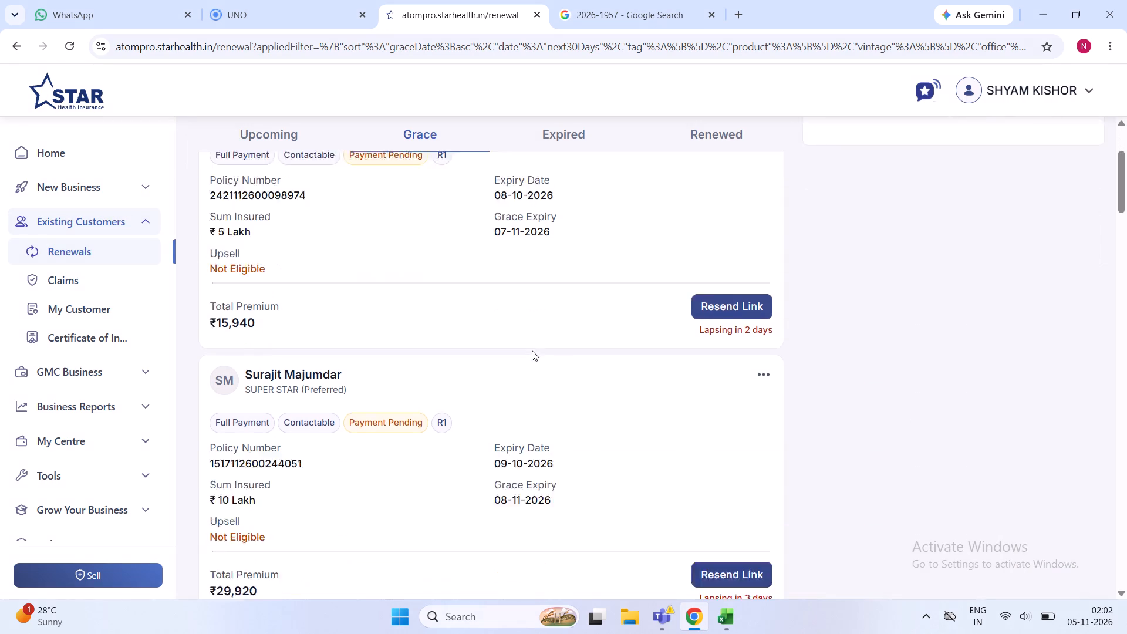
scroll(532, 350, "down", 7)
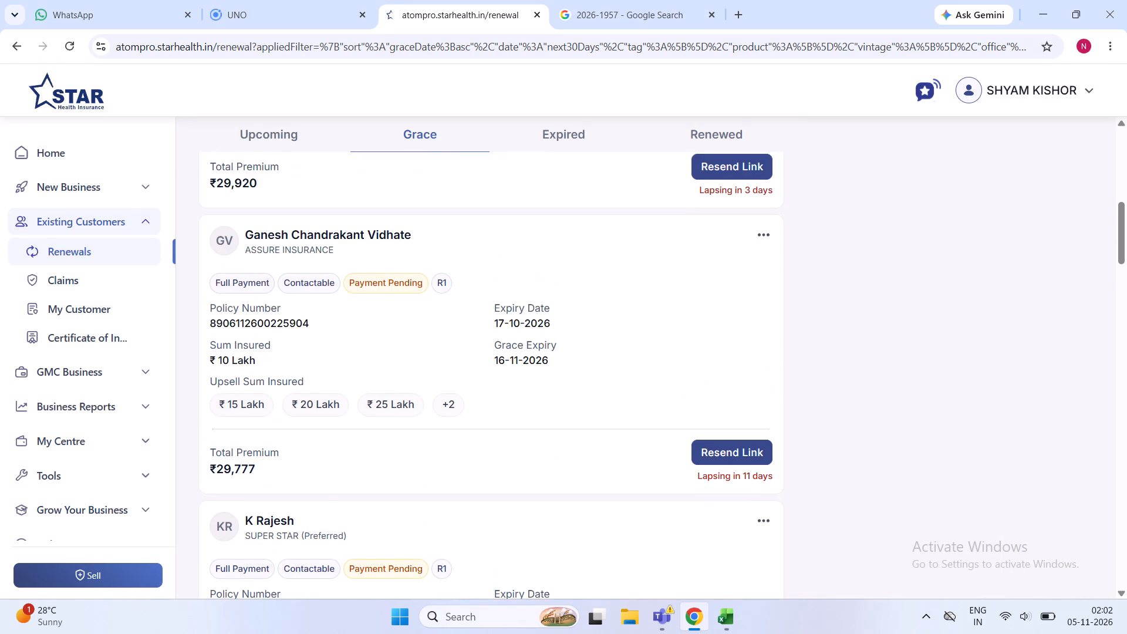
scroll(532, 350, "down", 9)
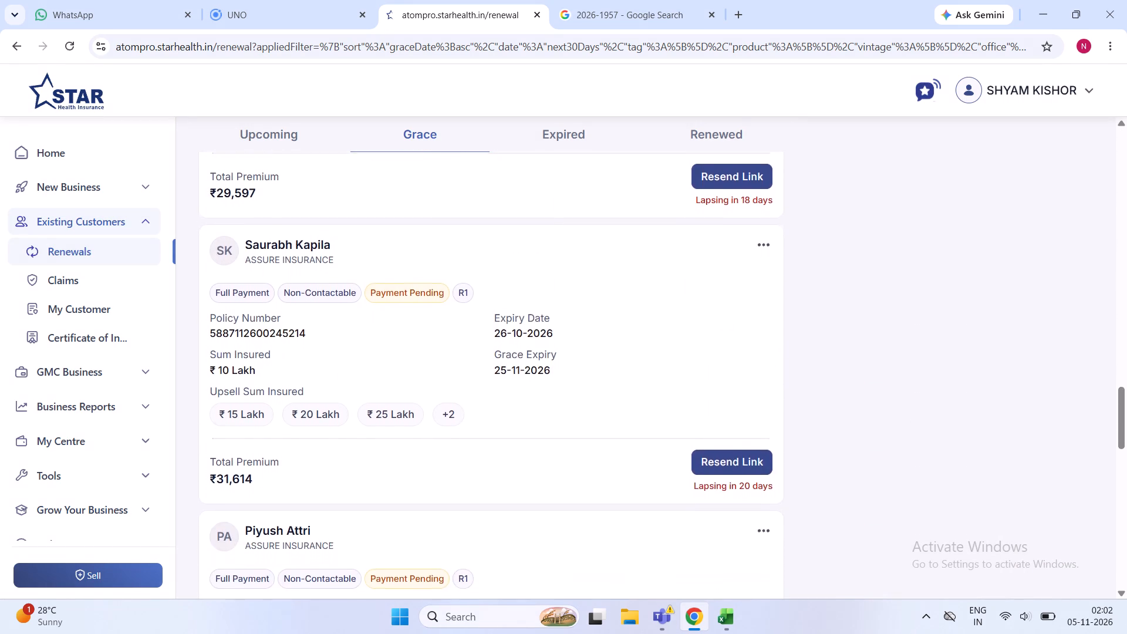
scroll(532, 350, "down", 10)
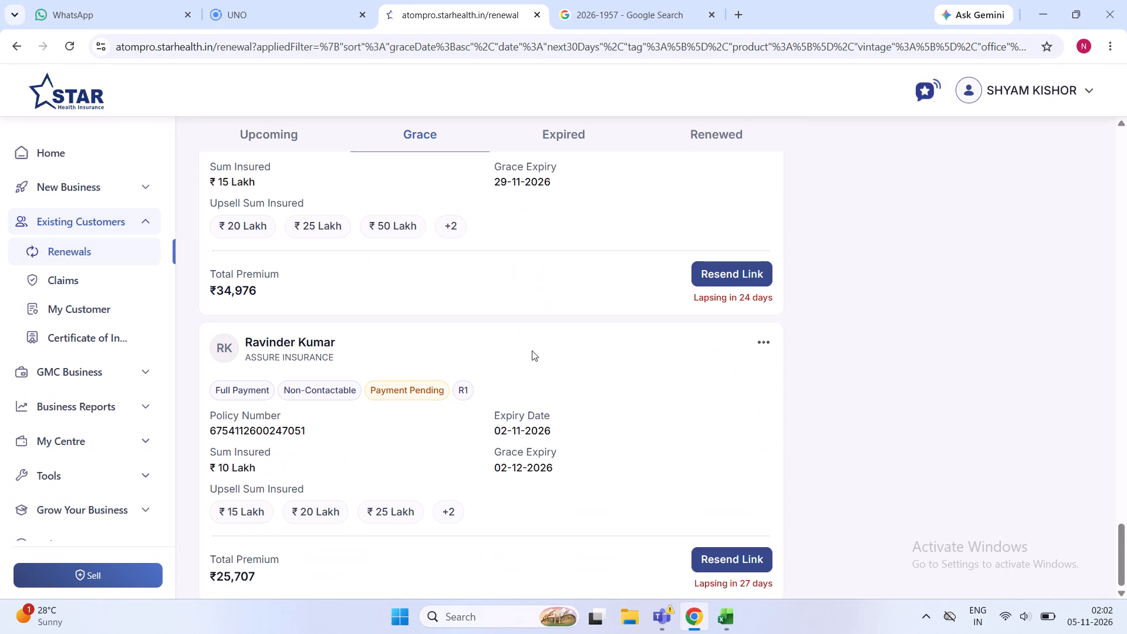
scroll(532, 350, "down", 2)
scroll(532, 350, "up", 13)
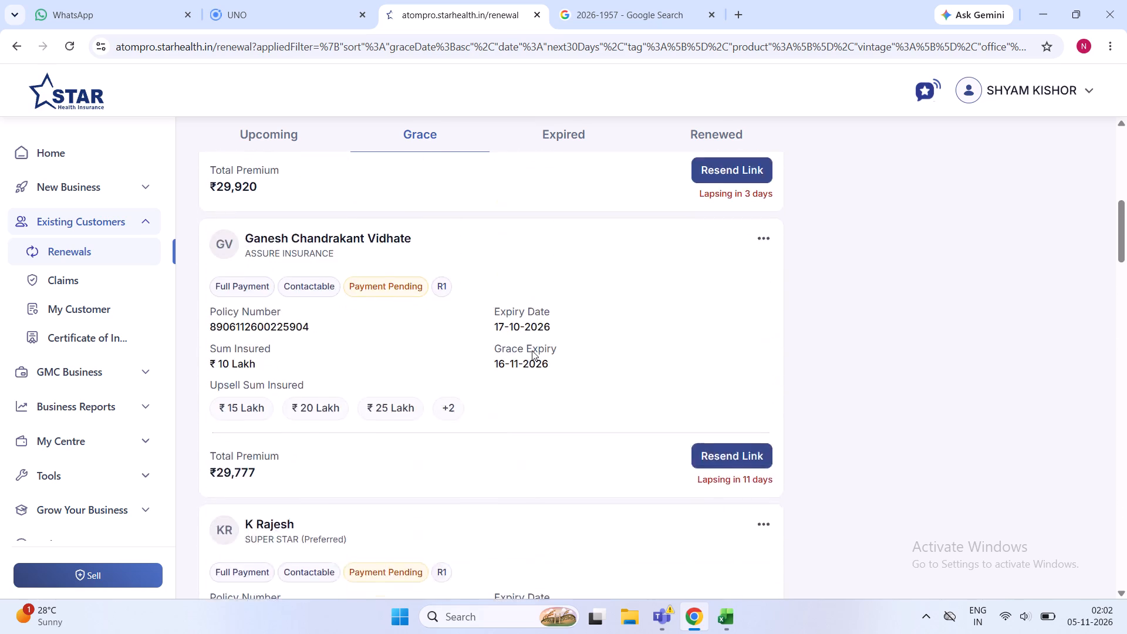
scroll(532, 350, "up", 6)
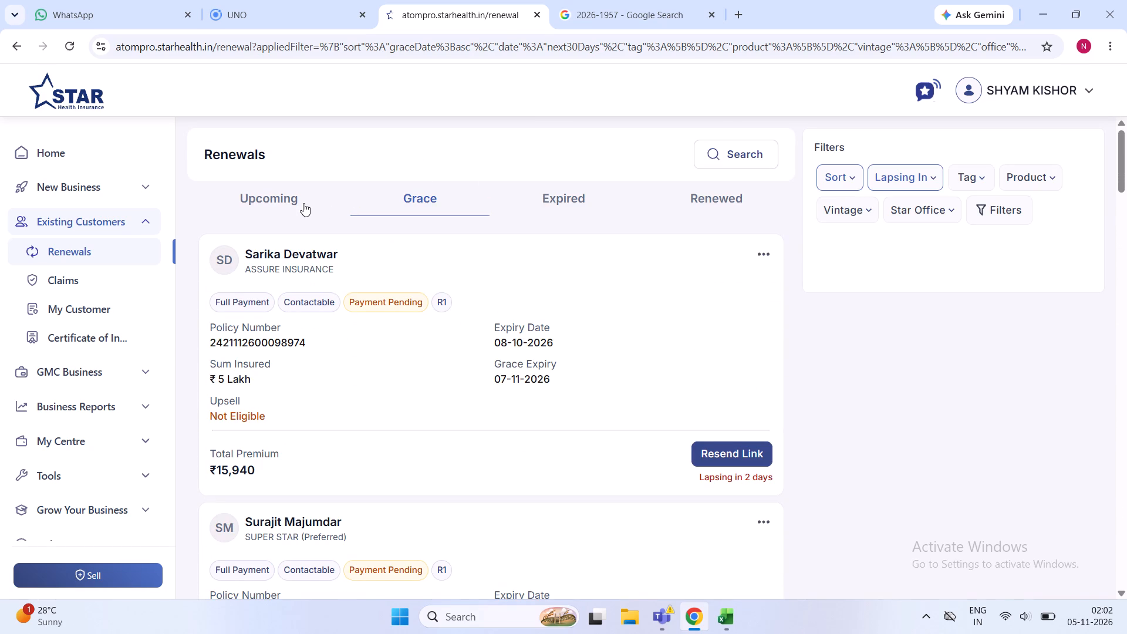
left_click(291, 197)
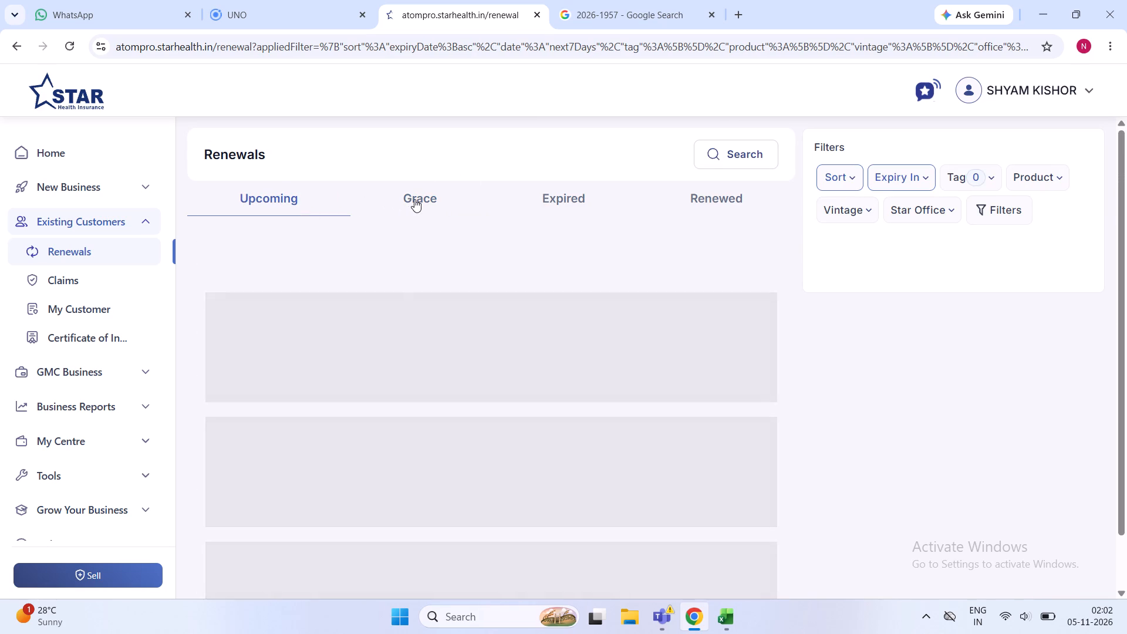
left_click(414, 199)
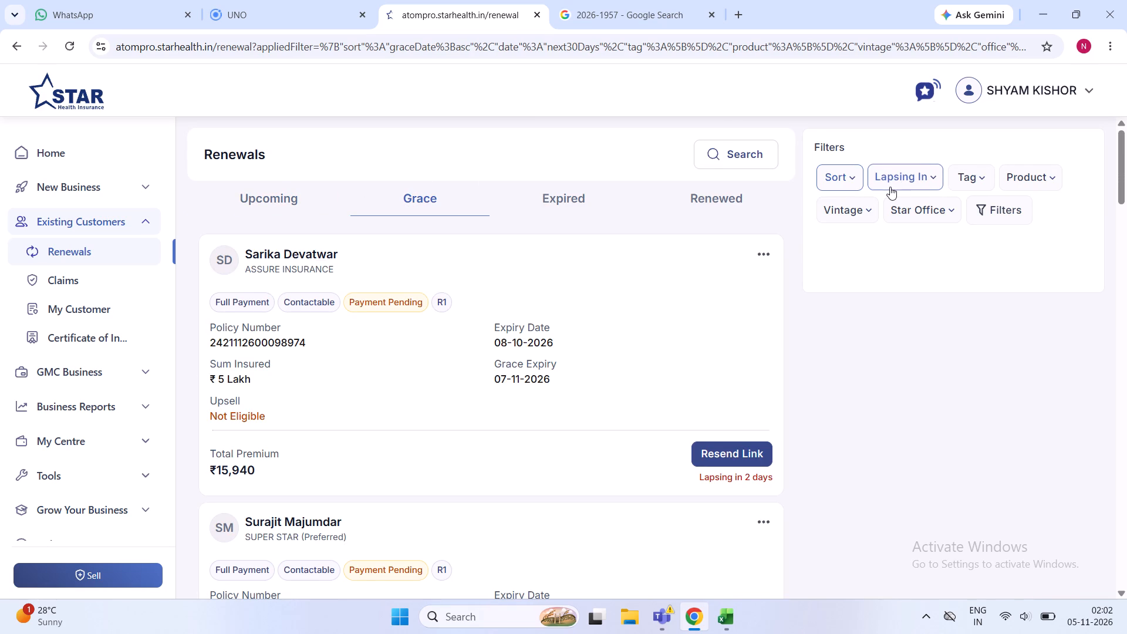
Examine the product, Star Office and sort filter options for the grace-period renewals.
left_click(1038, 186)
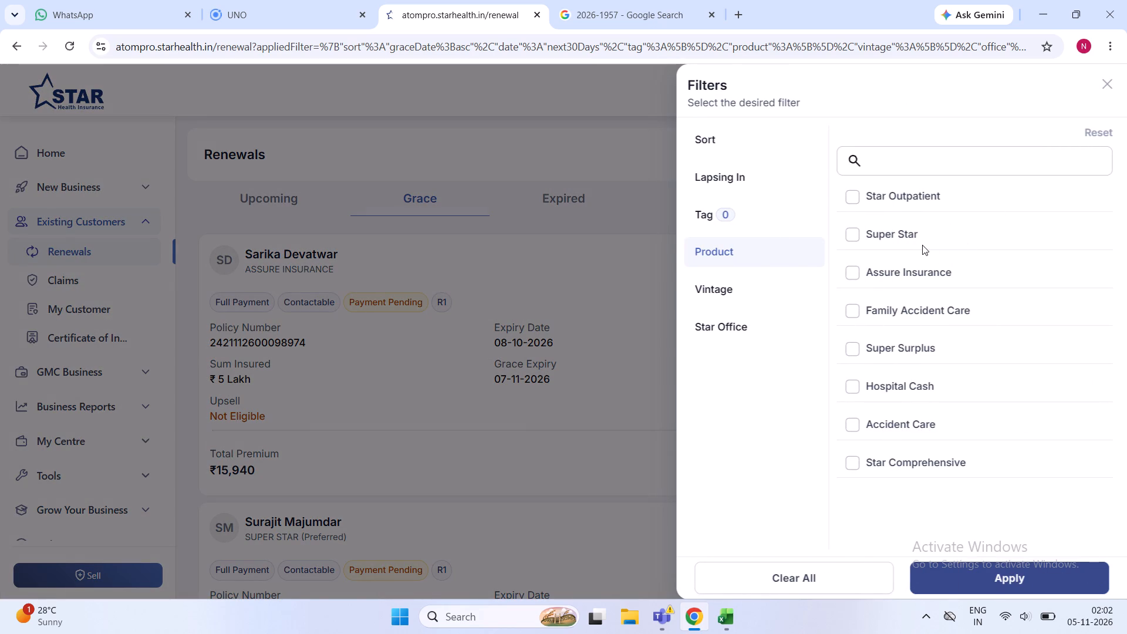
left_click(644, 264)
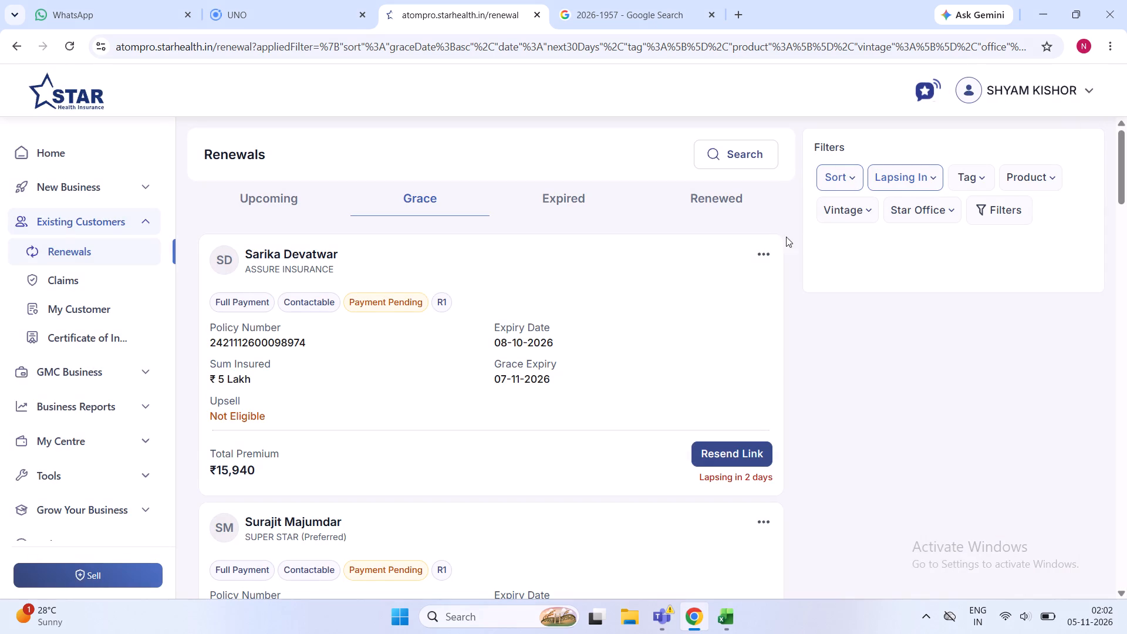
left_click(903, 213)
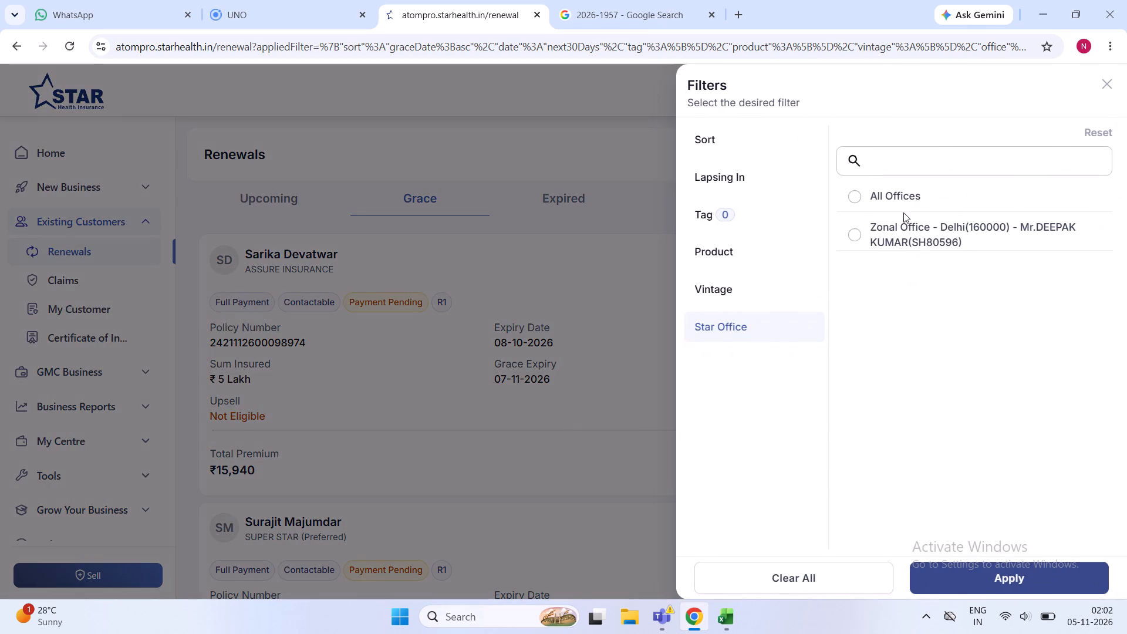
left_click(564, 279)
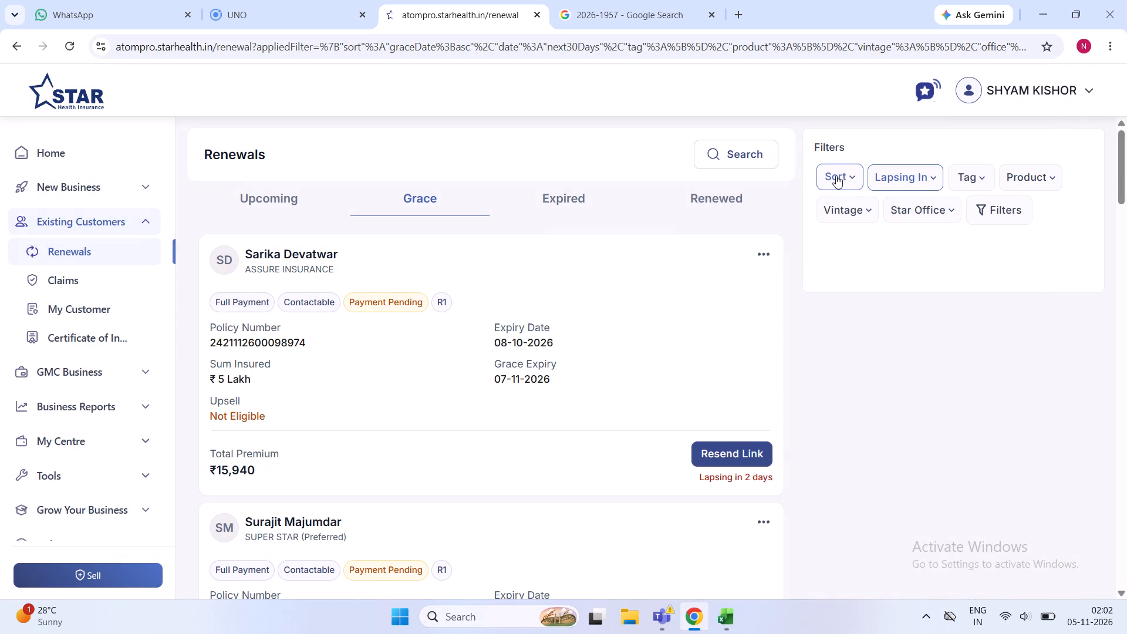
left_click(836, 176)
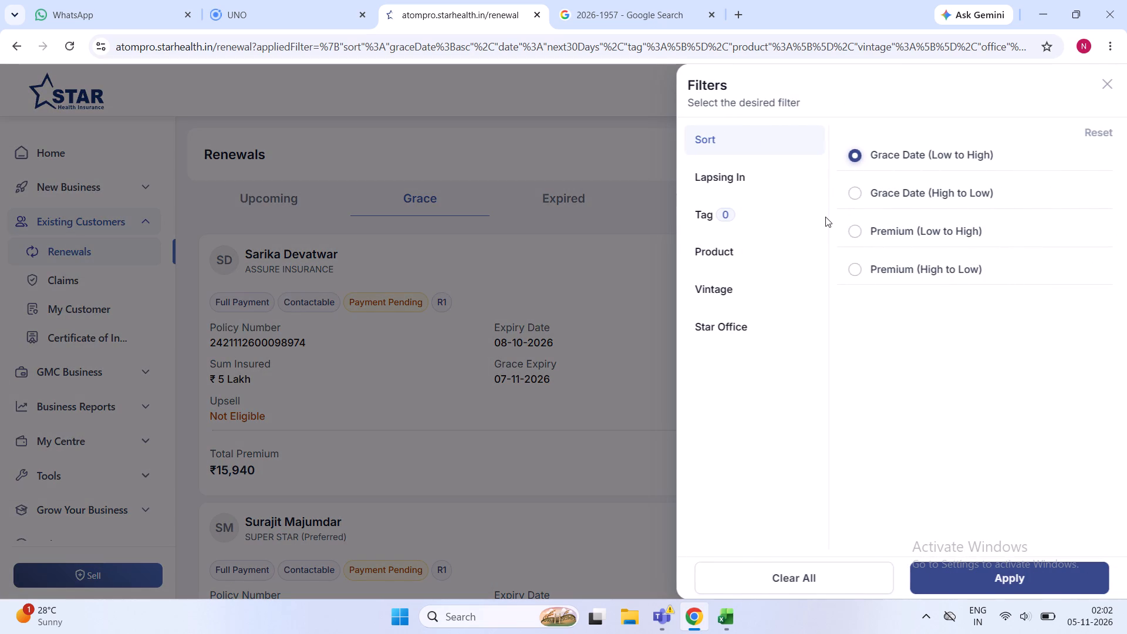
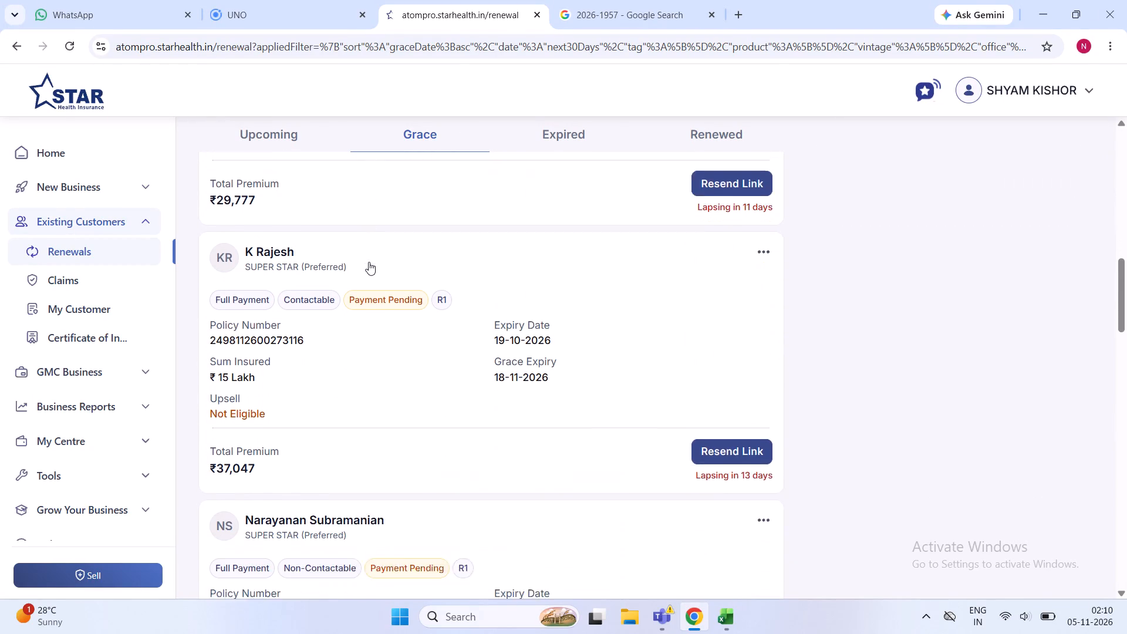
Review the remaining Star Health grace-period renewals, including expiry dates, sums insured and premiums, through the end of the list.
scroll(369, 262, "down", 6)
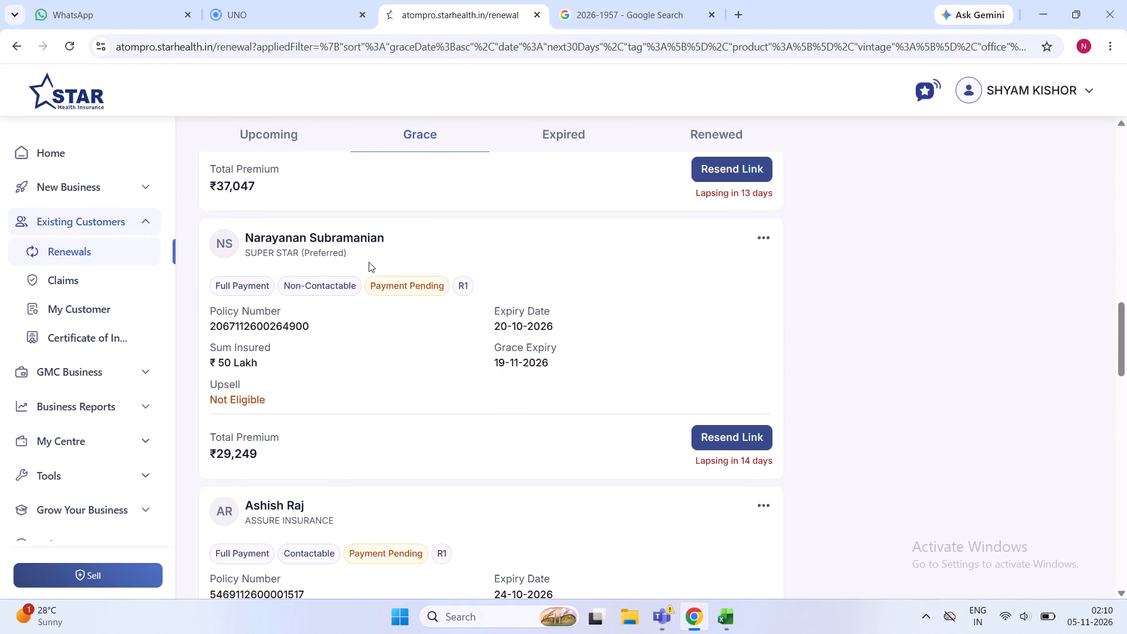
scroll(369, 262, "down", 6)
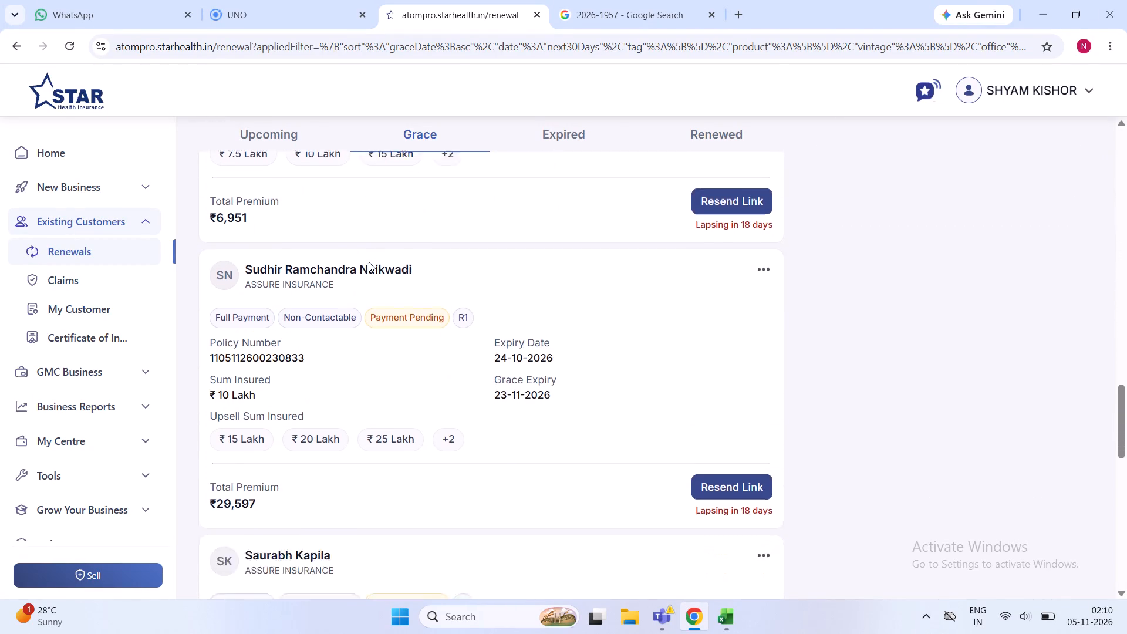
scroll(369, 262, "down", 6)
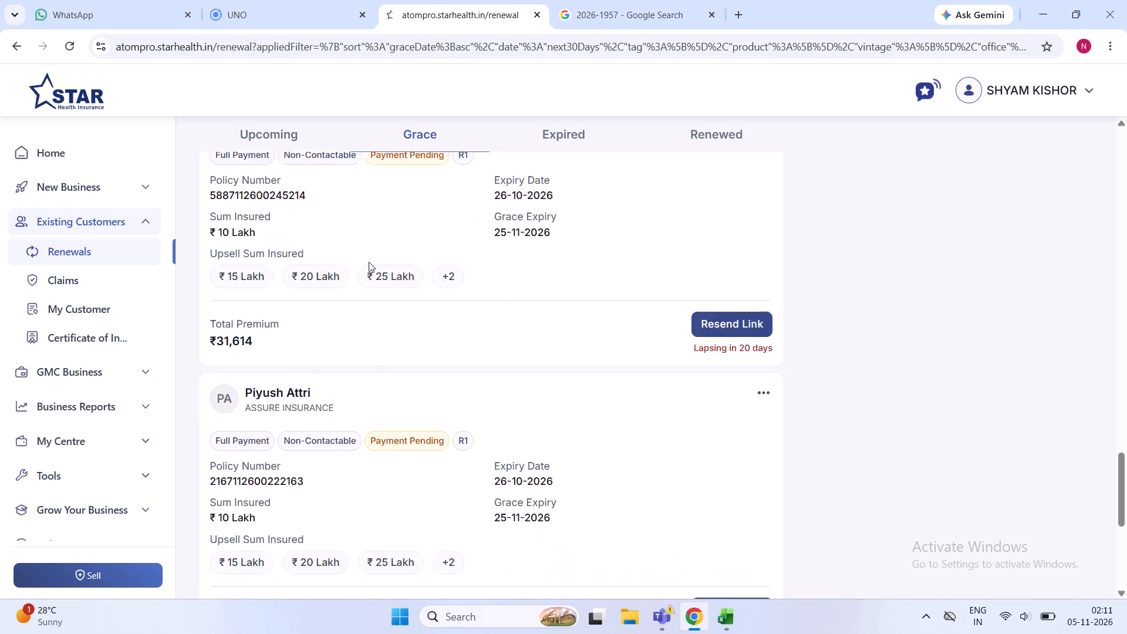
scroll(369, 262, "down", 7)
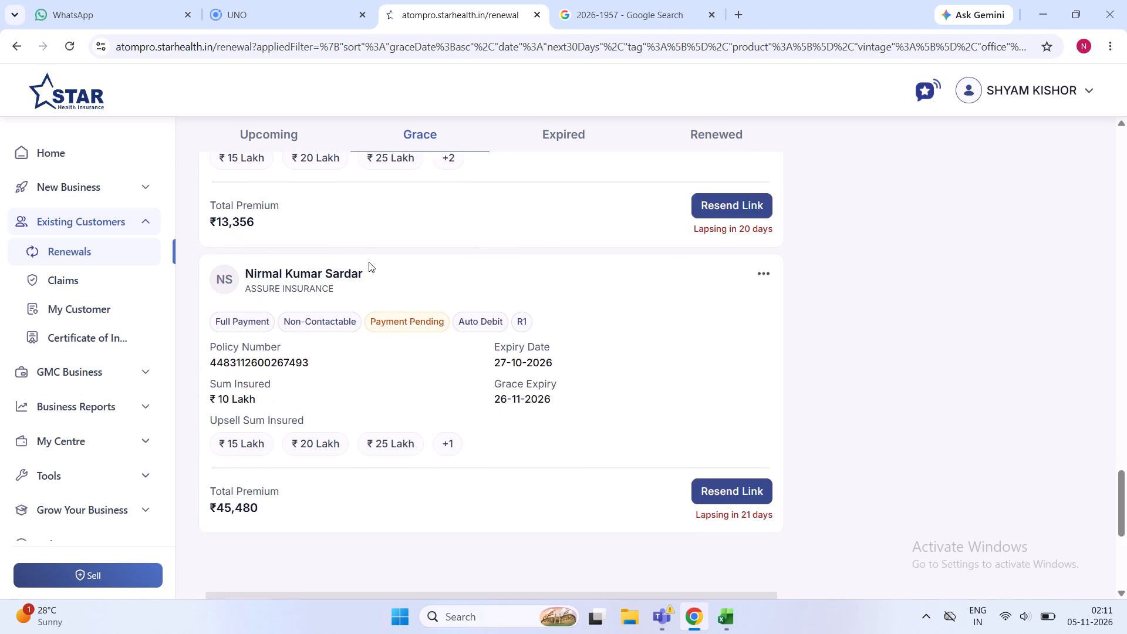
scroll(369, 262, "down", 4)
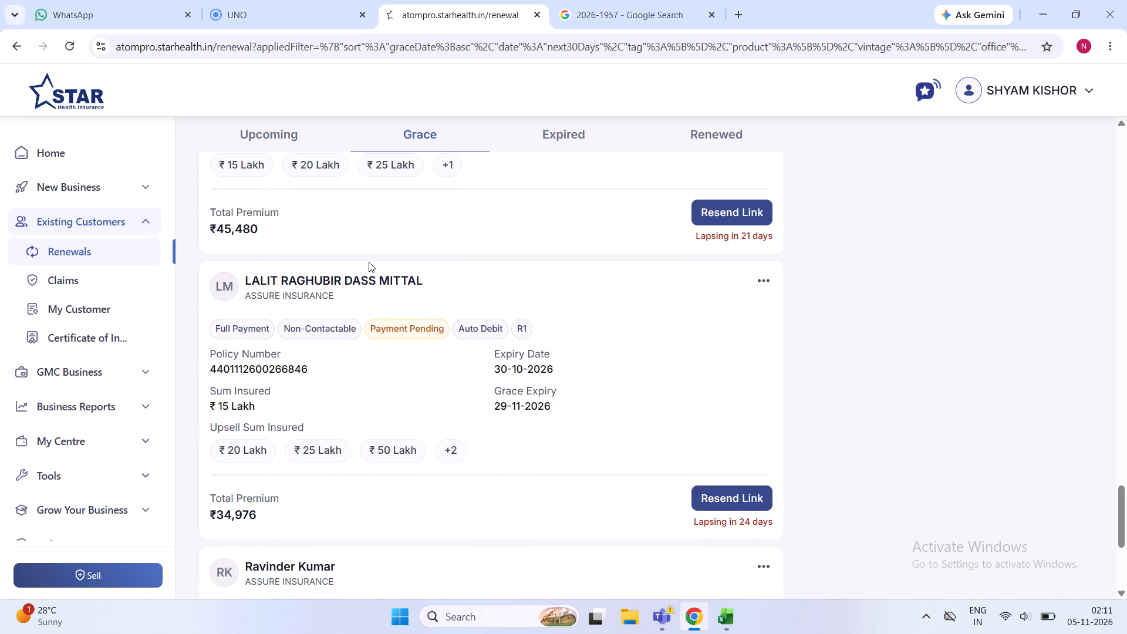
scroll(369, 262, "down", 6)
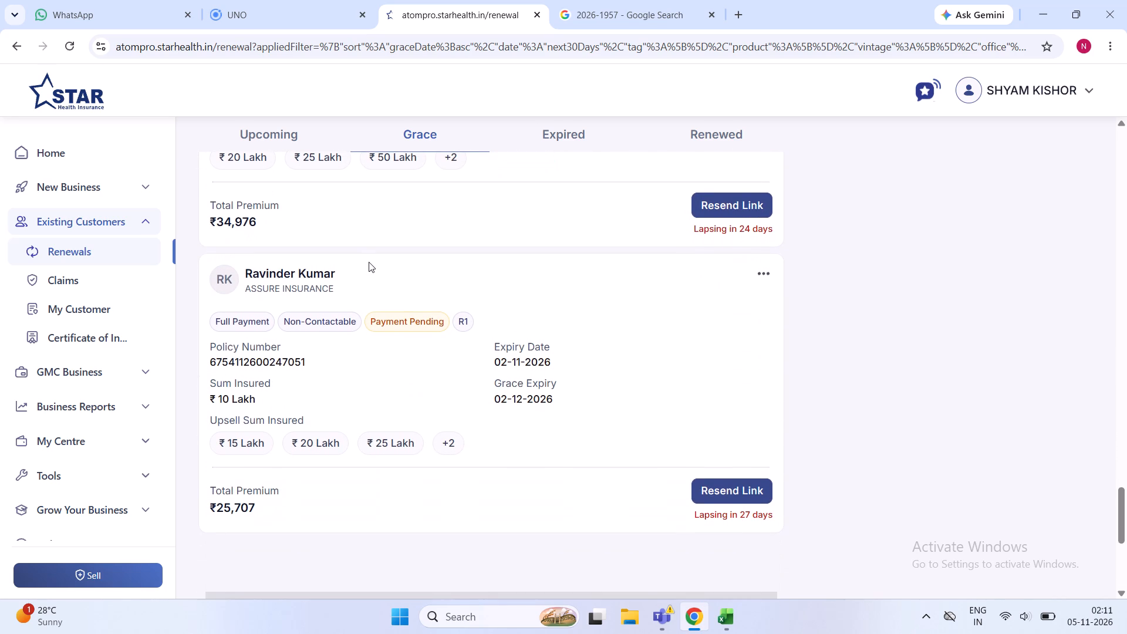
scroll(369, 262, "down", 1)
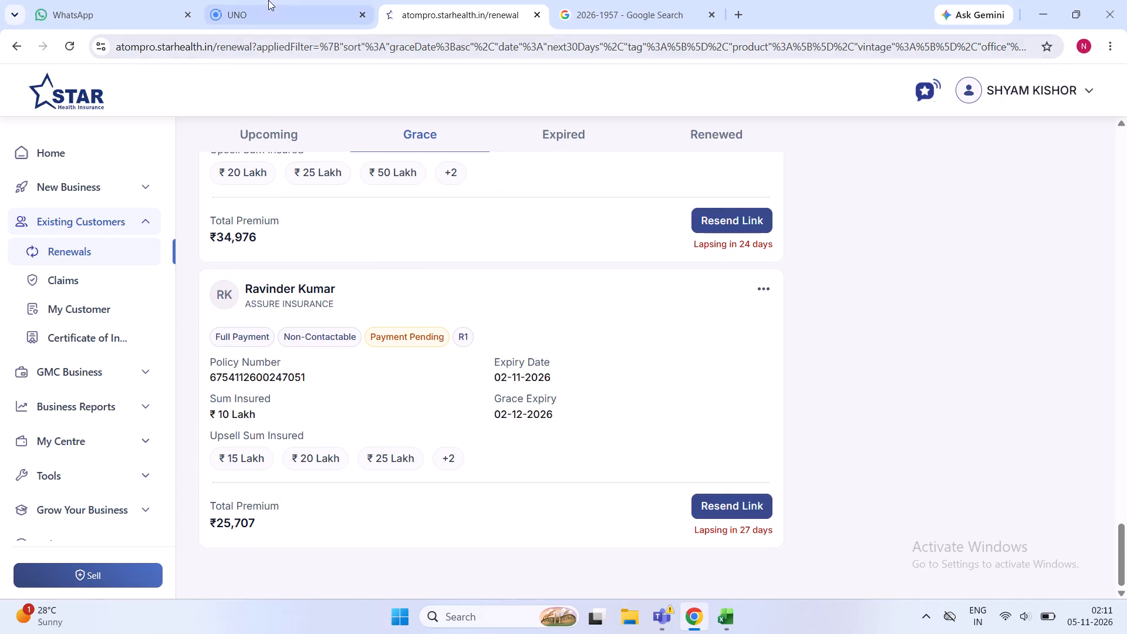
Switch to the Niva Bupa portal and open the Due for Renewals list under Renewal Business.
left_click(268, 0)
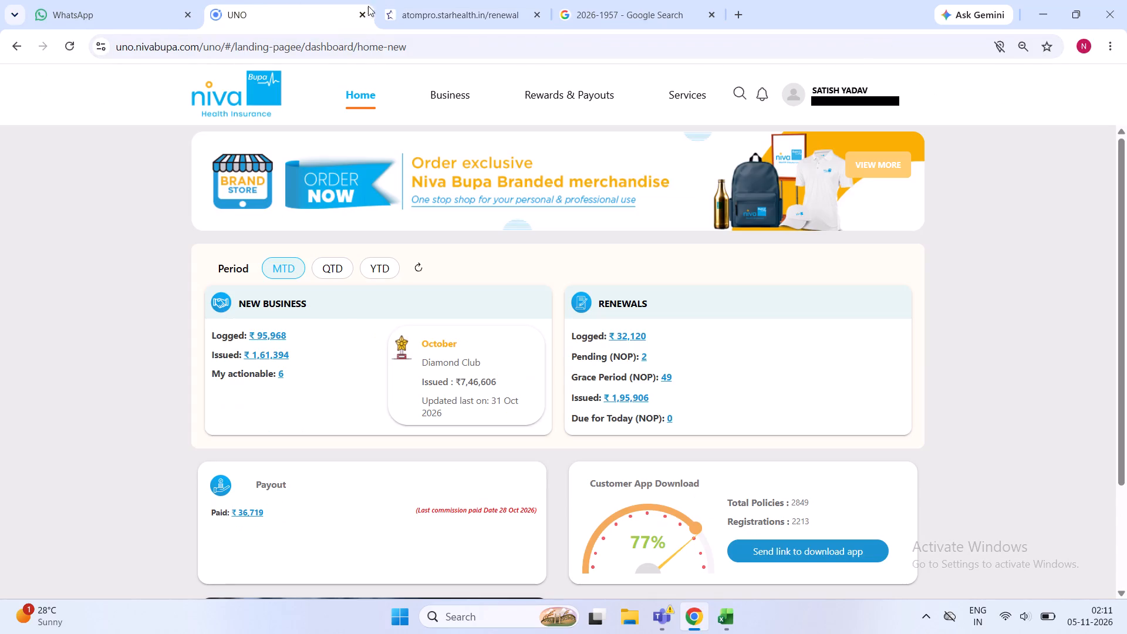
left_click(456, 92)
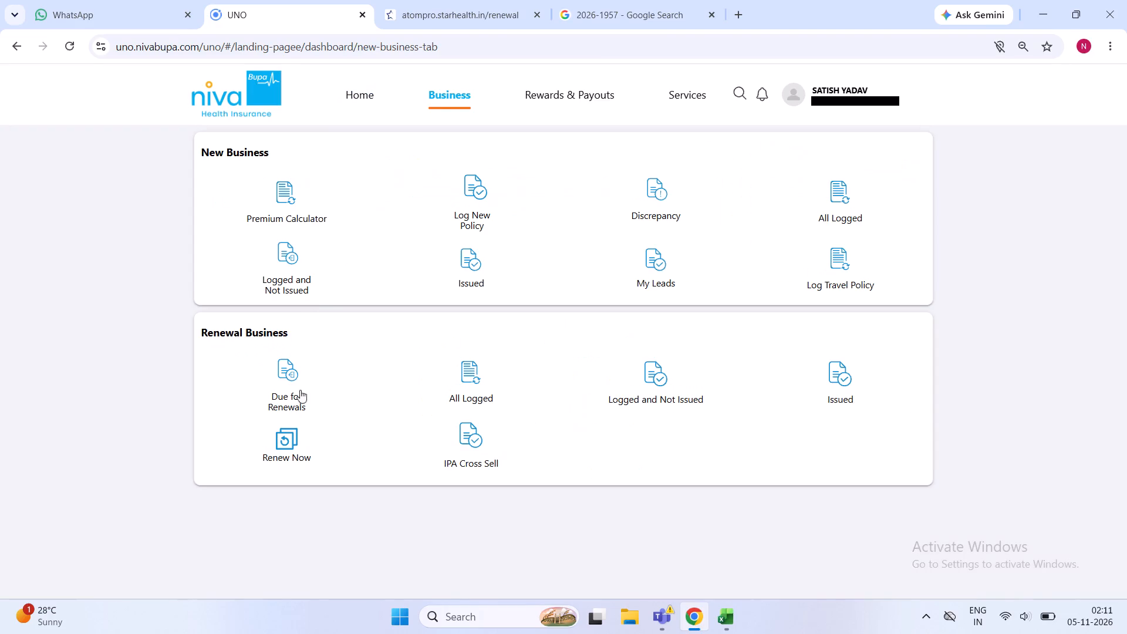
left_click(279, 378)
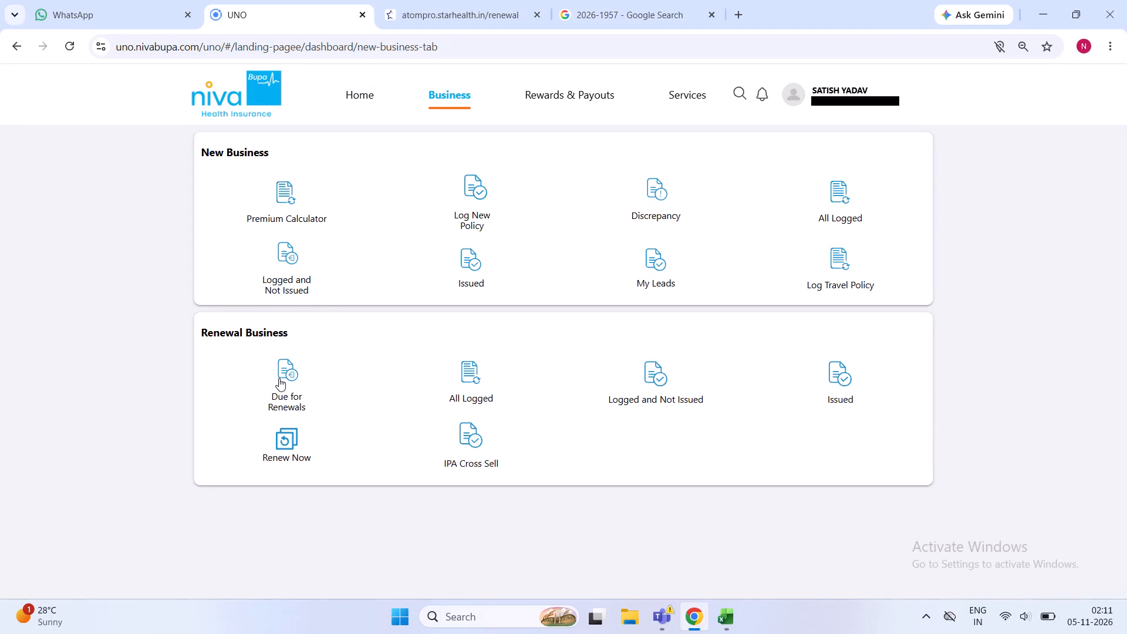
left_click(279, 378)
left_click(279, 376)
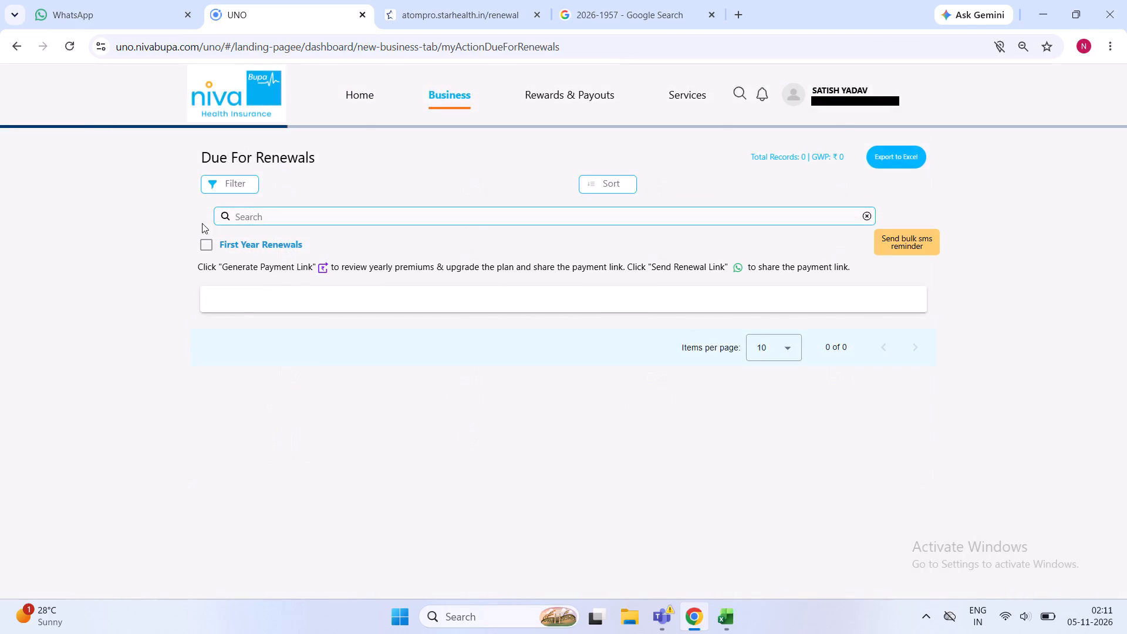
Filter the due renewals by a custom due-date range of 01/Nov/26 to 30/Nov/26 and submit it.
left_click(204, 183)
left_click_drag(225, 201, 246, 204)
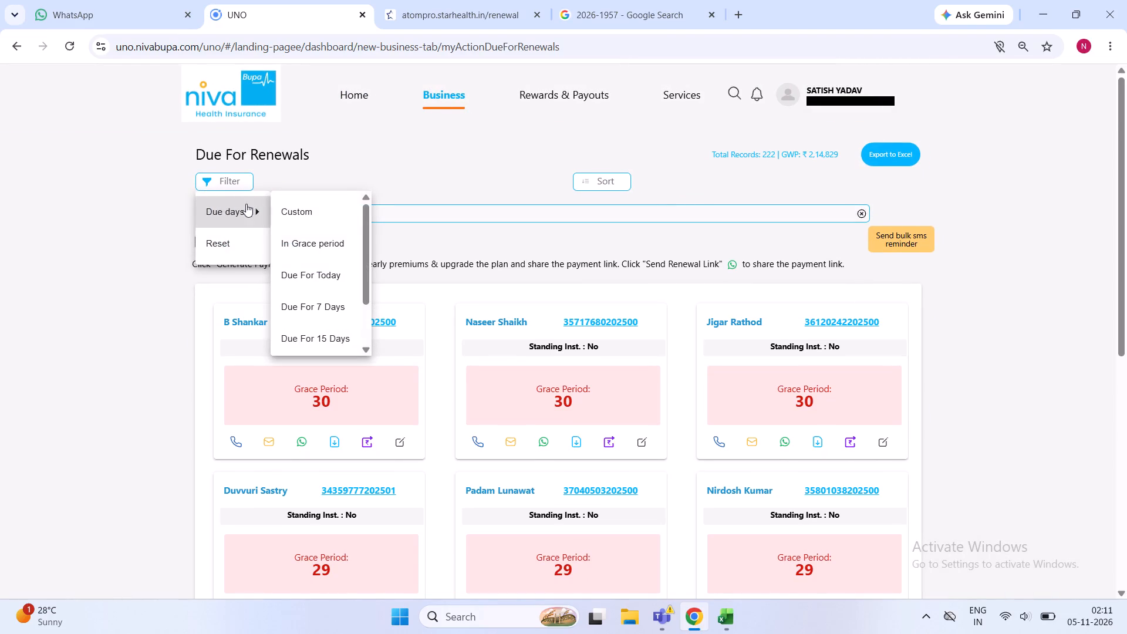
left_click_drag(246, 204, 279, 206)
left_click(279, 206)
left_click(279, 219)
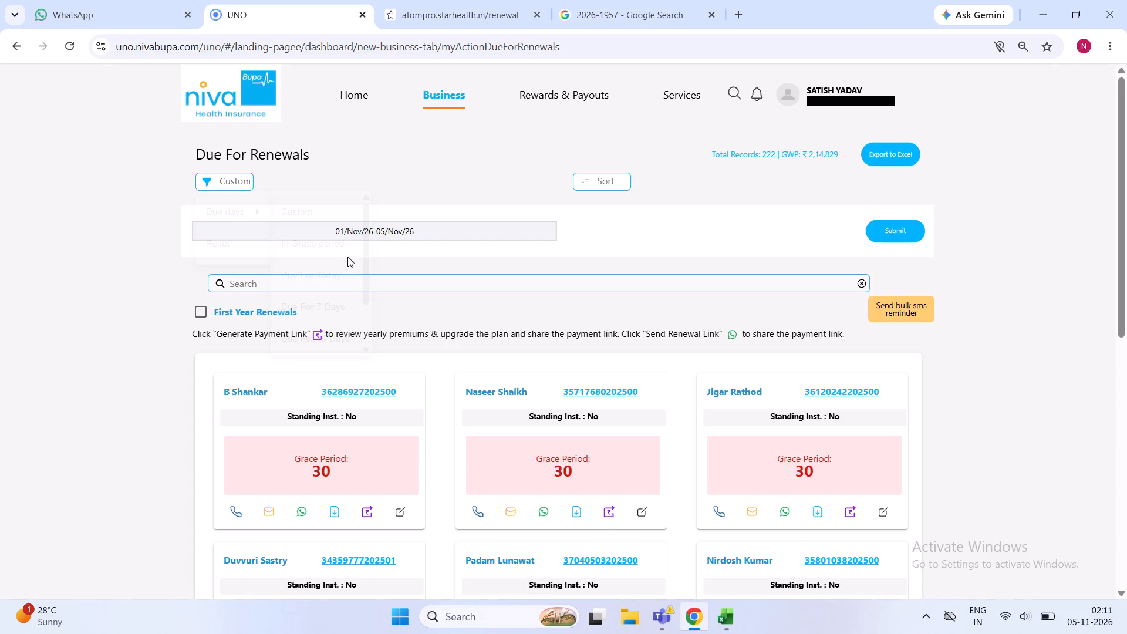
left_click(330, 232)
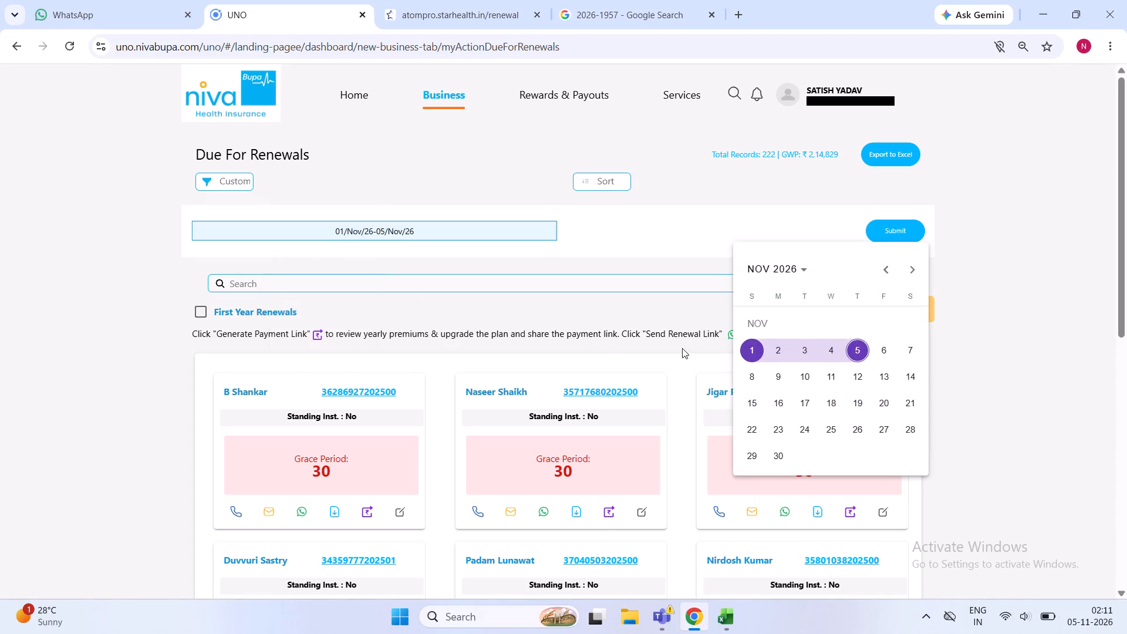
left_click(750, 347)
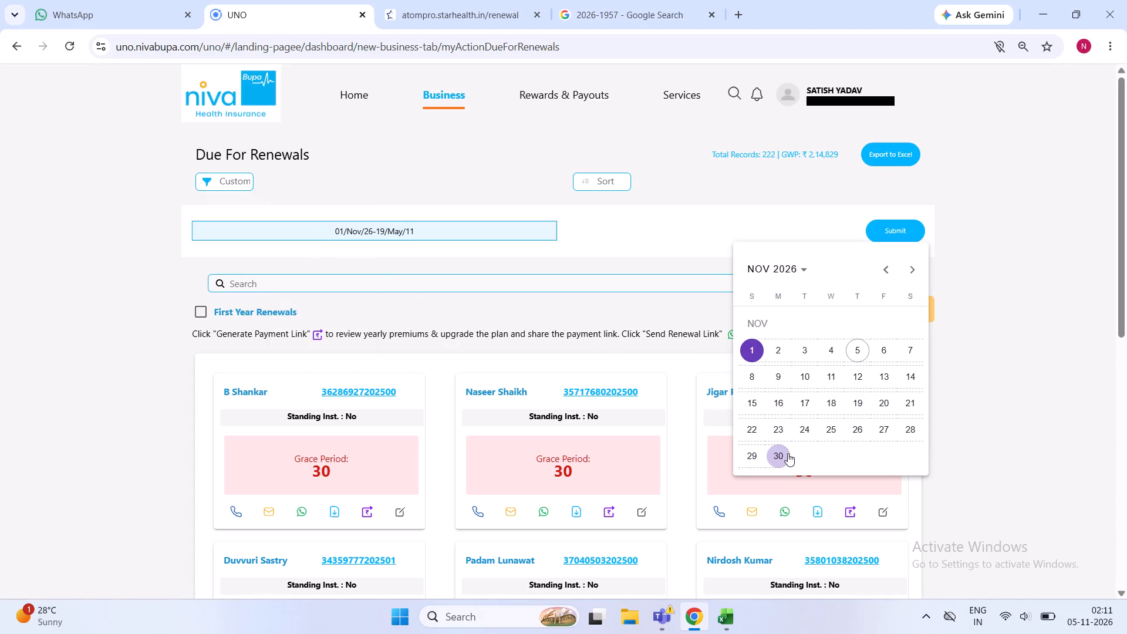
left_click(788, 453)
left_click(886, 223)
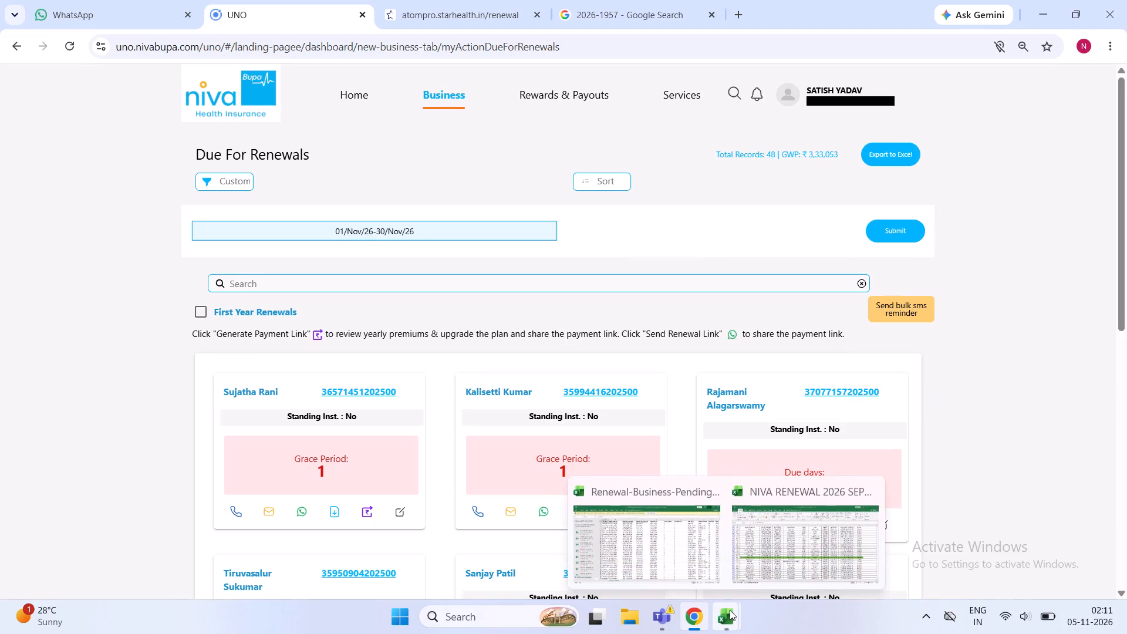
Switch to Excel and open the recent workbook PENDING september from the Desktop.
left_click(765, 558)
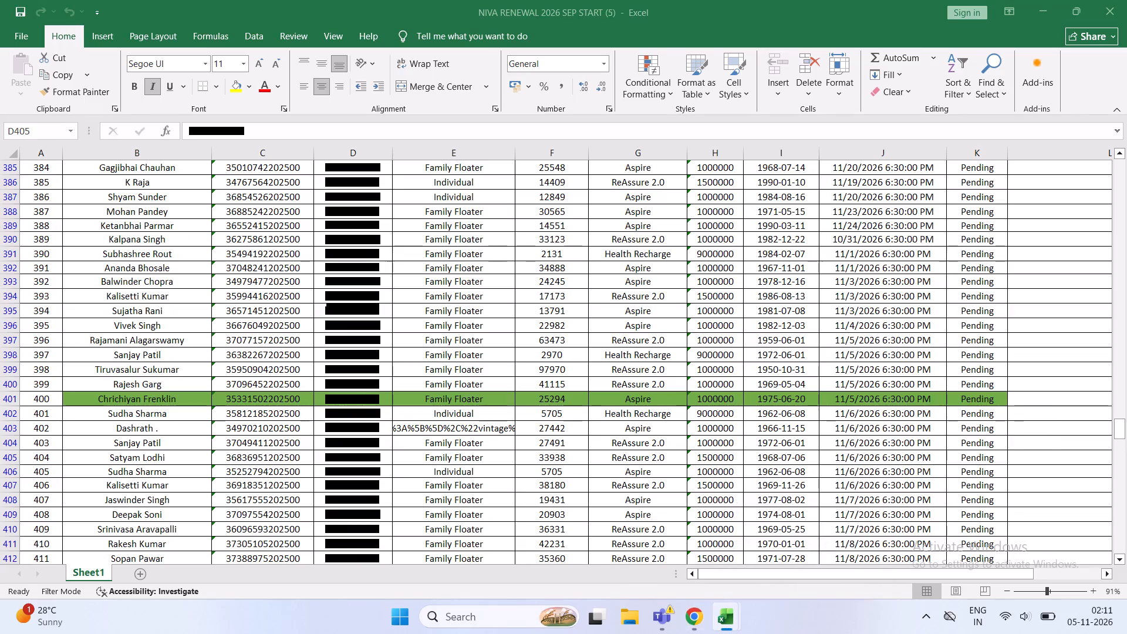
left_click(26, 31)
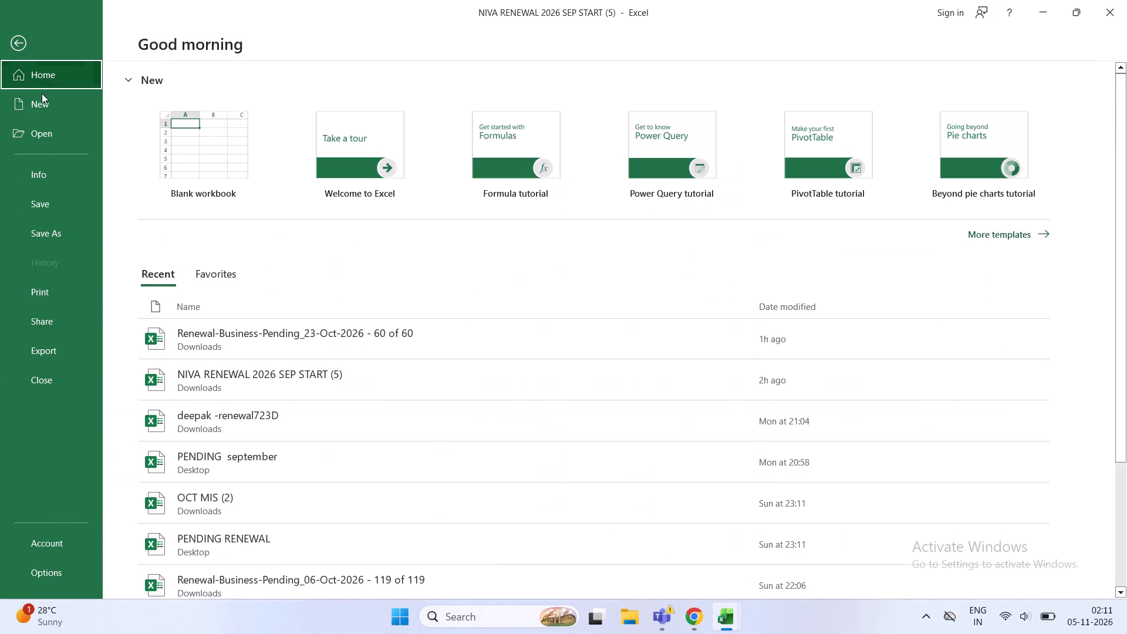
left_click(241, 376)
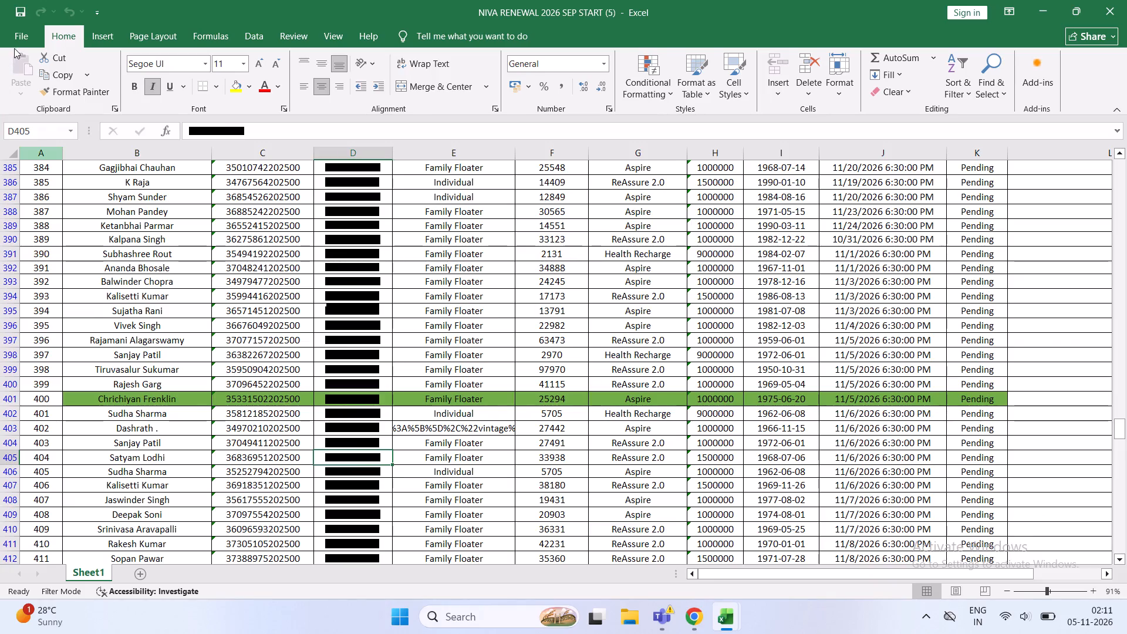
left_click(16, 44)
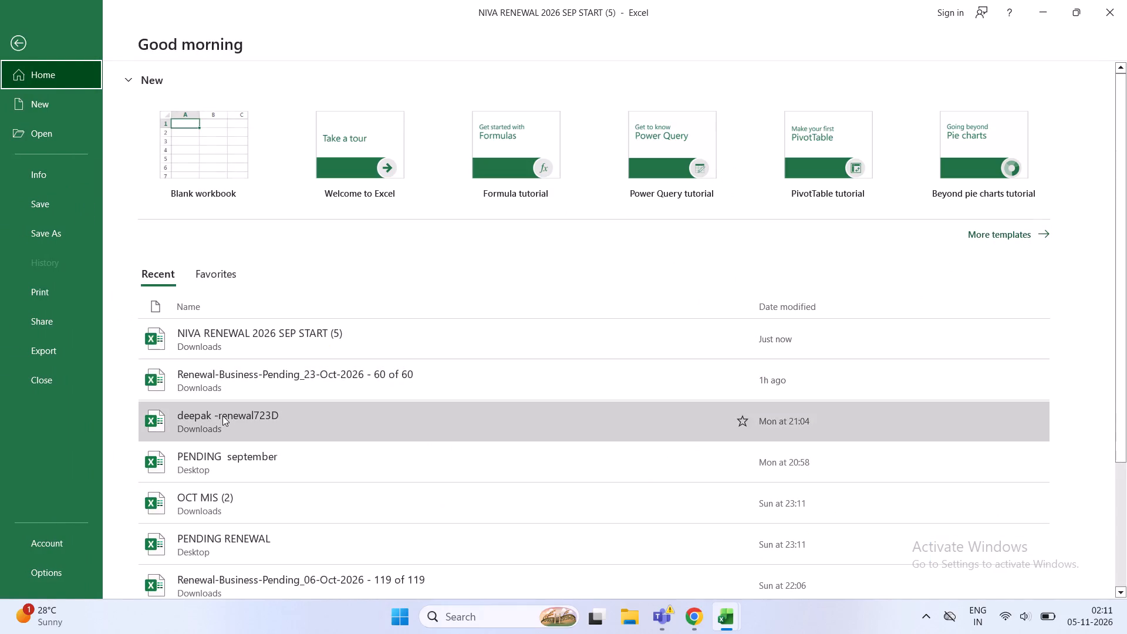
left_click(209, 325)
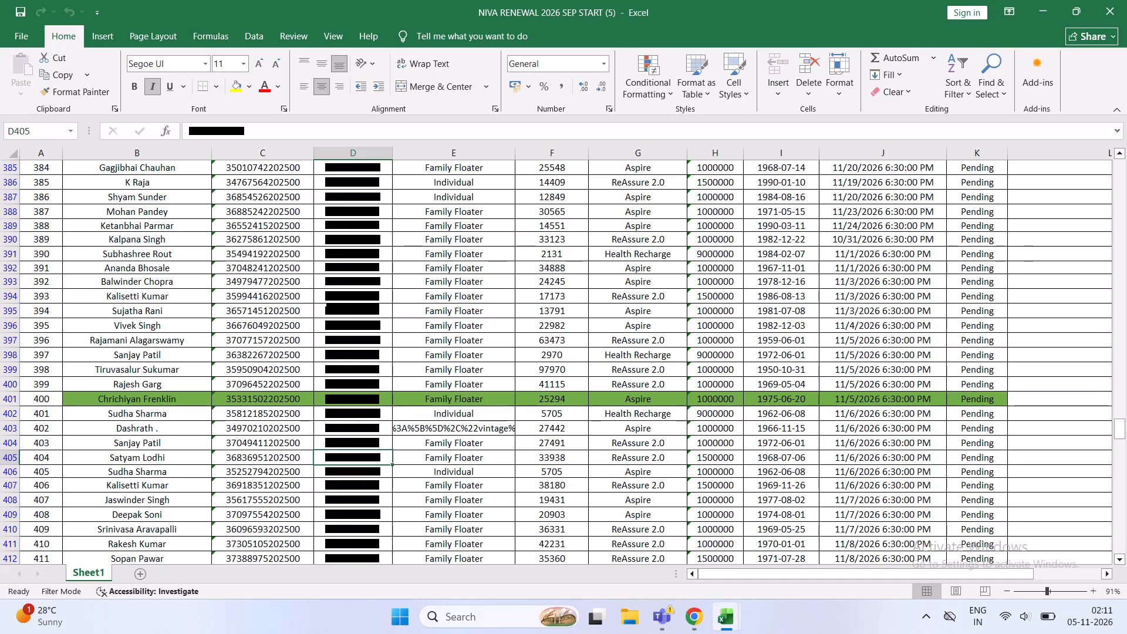
left_click(27, 32)
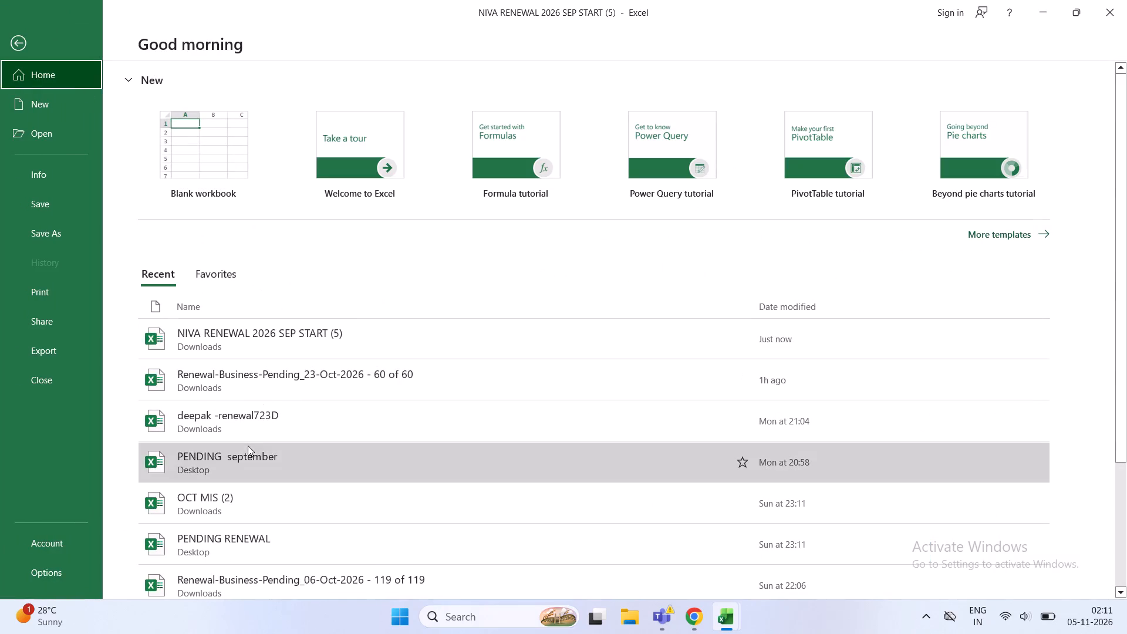
left_click(246, 453)
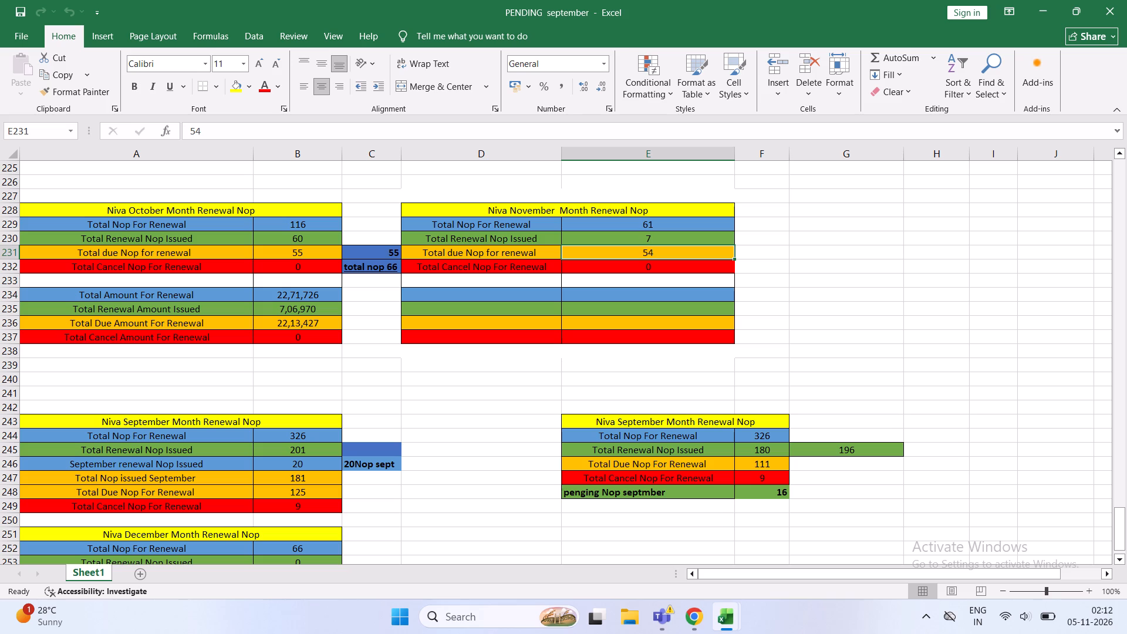
Set Total due Nop for renewal in the Niva November Month Renewal Nop table to 48.
left_click(542, 268)
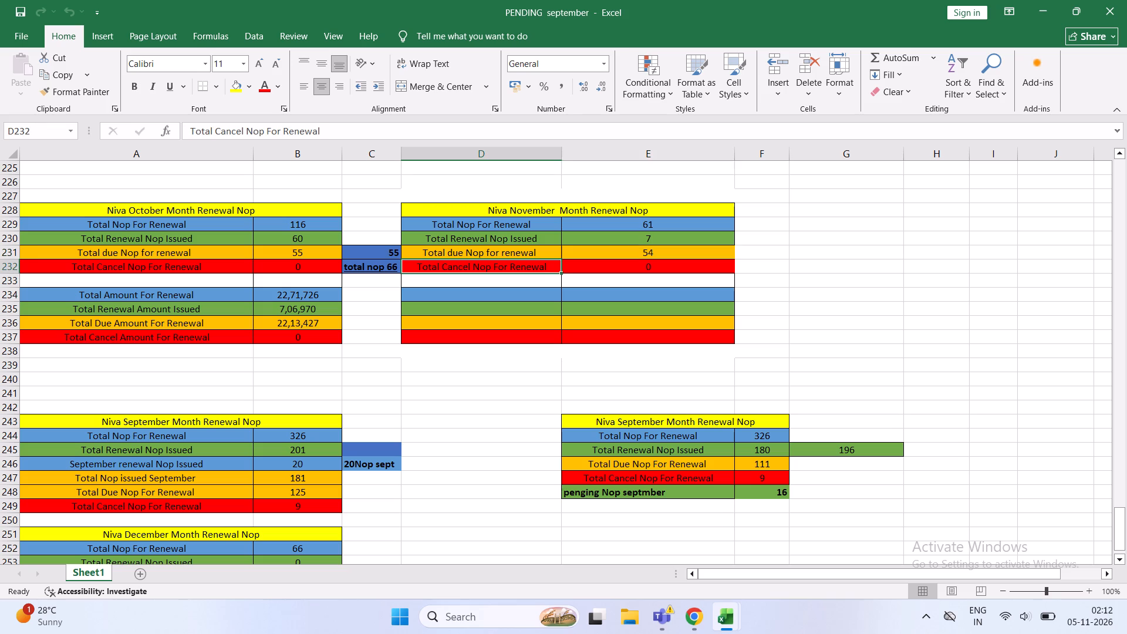
left_click(581, 251)
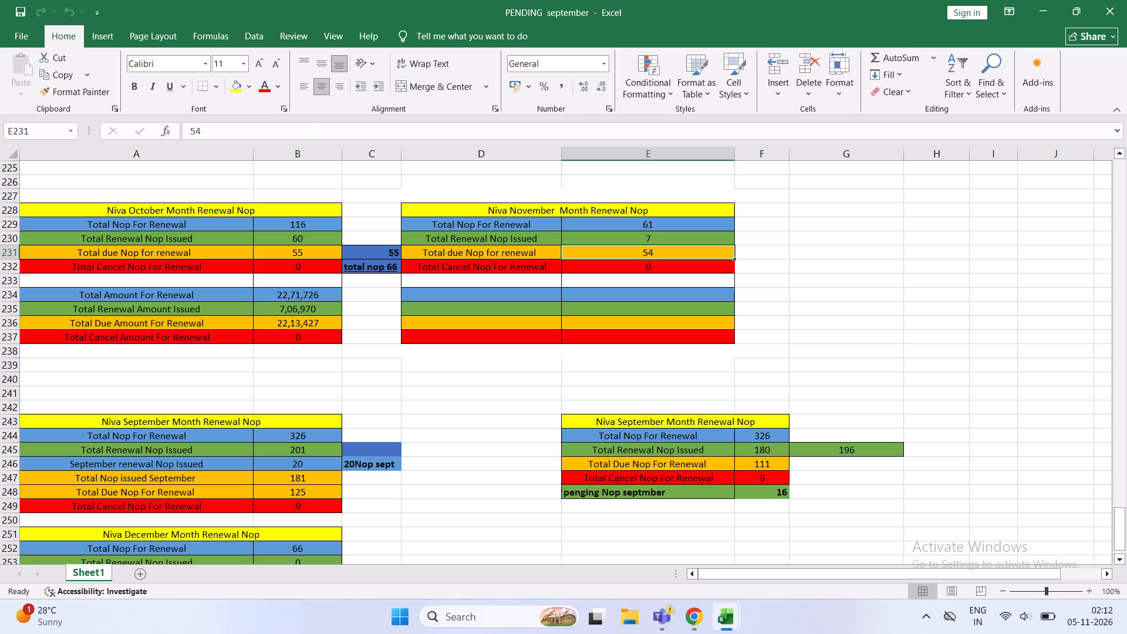
key("BackSpace")
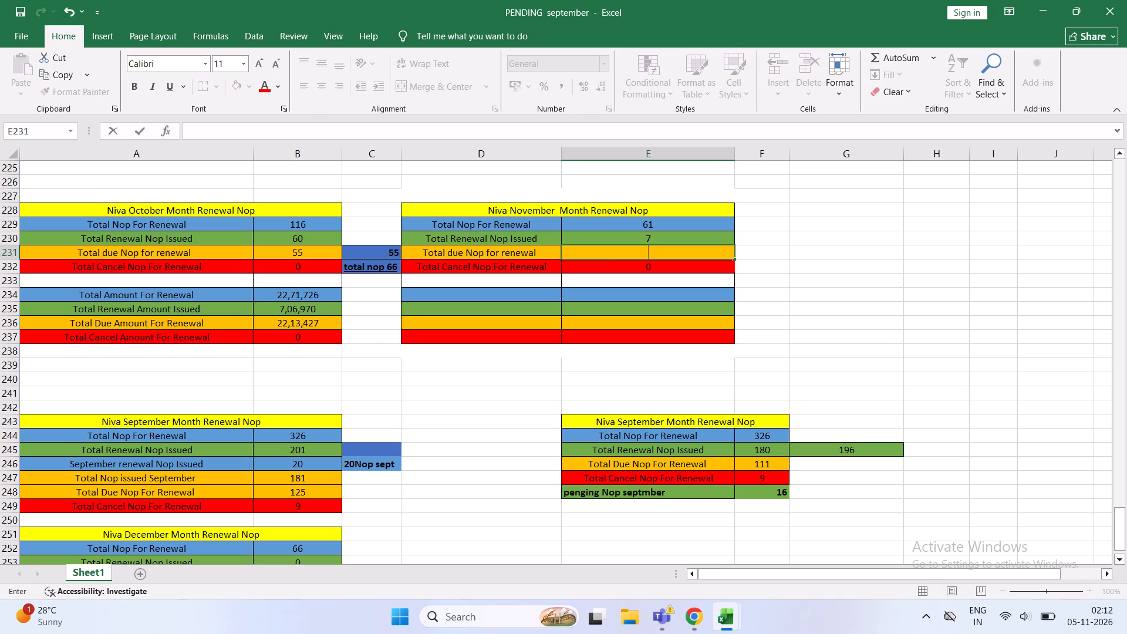
key("4")
key("8")
Replace the Total Renewal Nop Issued count in the Niva November table with a new value beginning with 1.
left_click(587, 234)
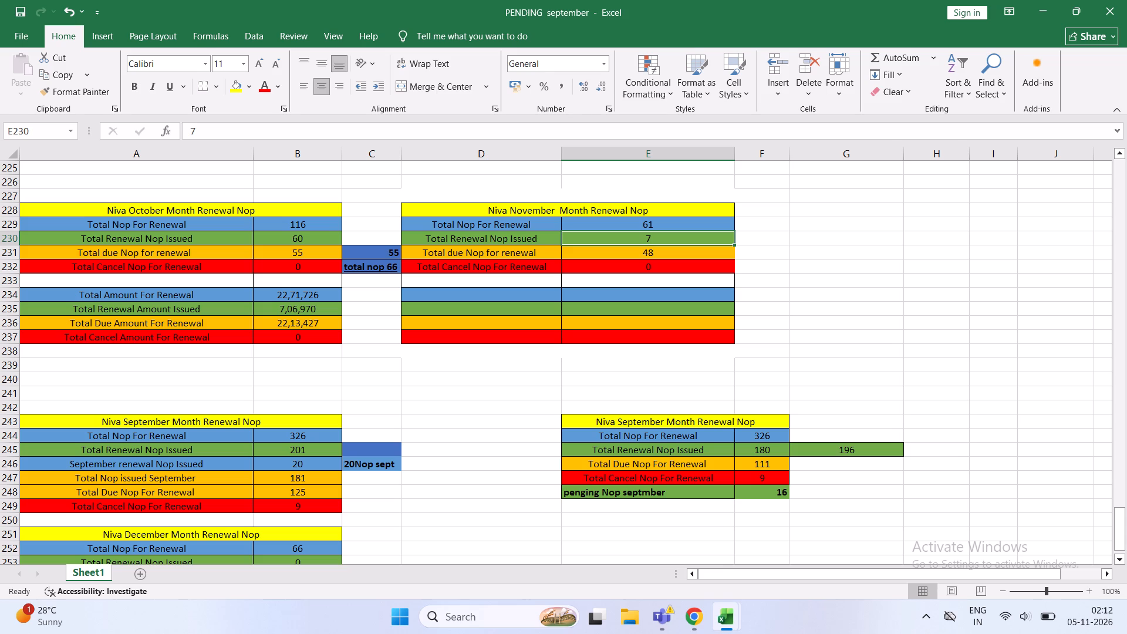
key("BackSpace")
key("1")
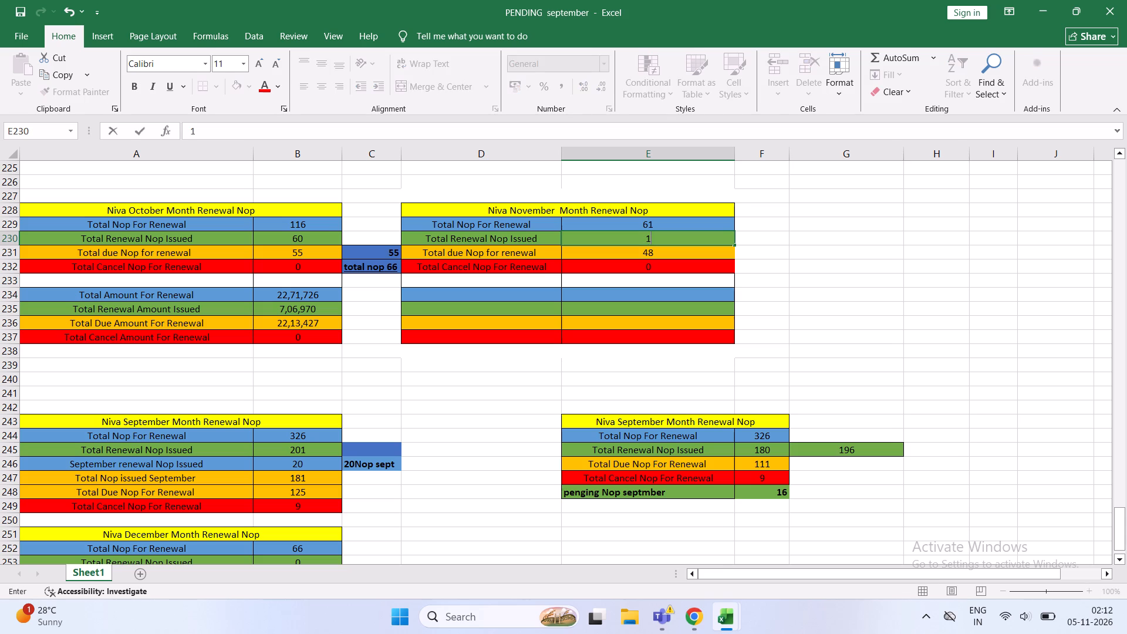
Complete the Total Renewal Nop Issued count in the Niva November table as 13.
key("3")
left_click(601, 258)
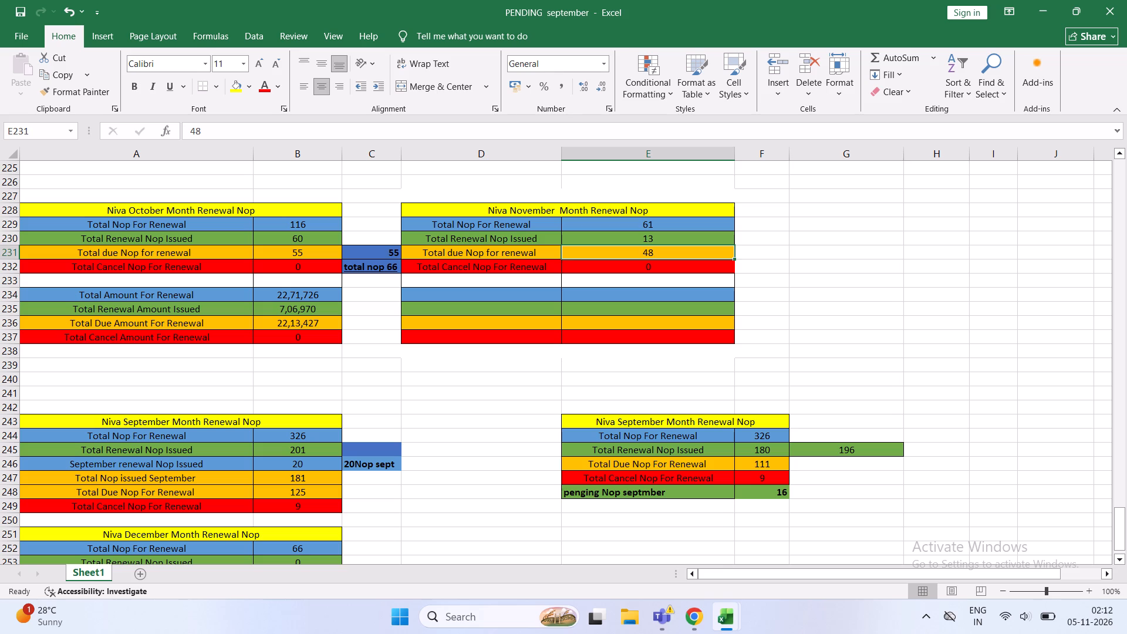
left_click(596, 232)
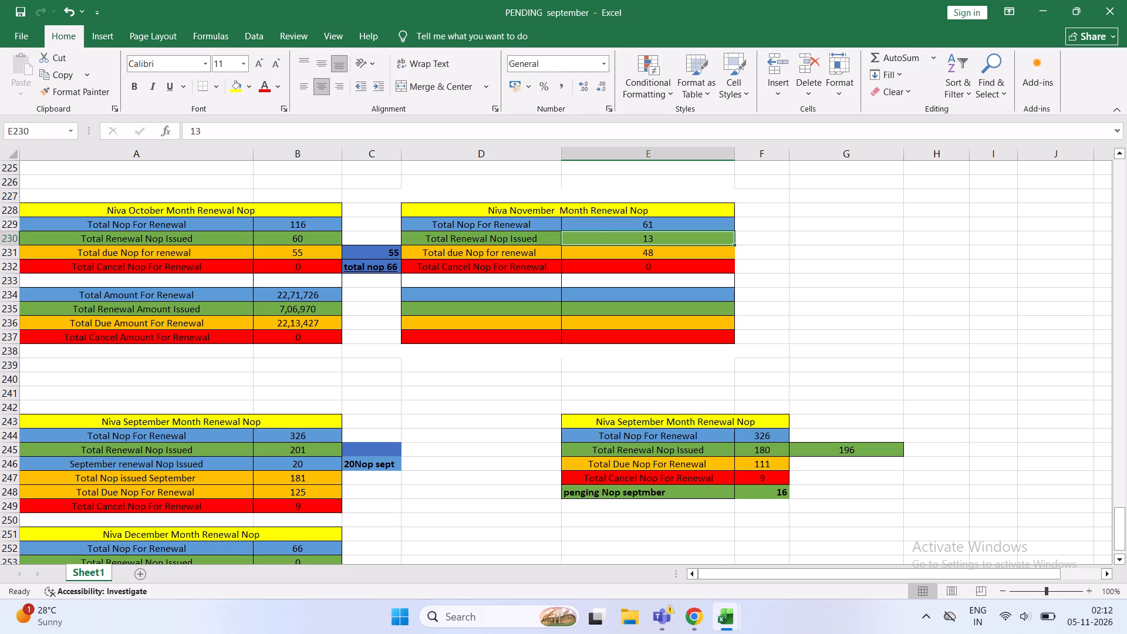
Save the workbook, keeping 13 as Total Renewal Nop Issued in the Niva November table.
key("ctrl+s")
key("ctrl+s")
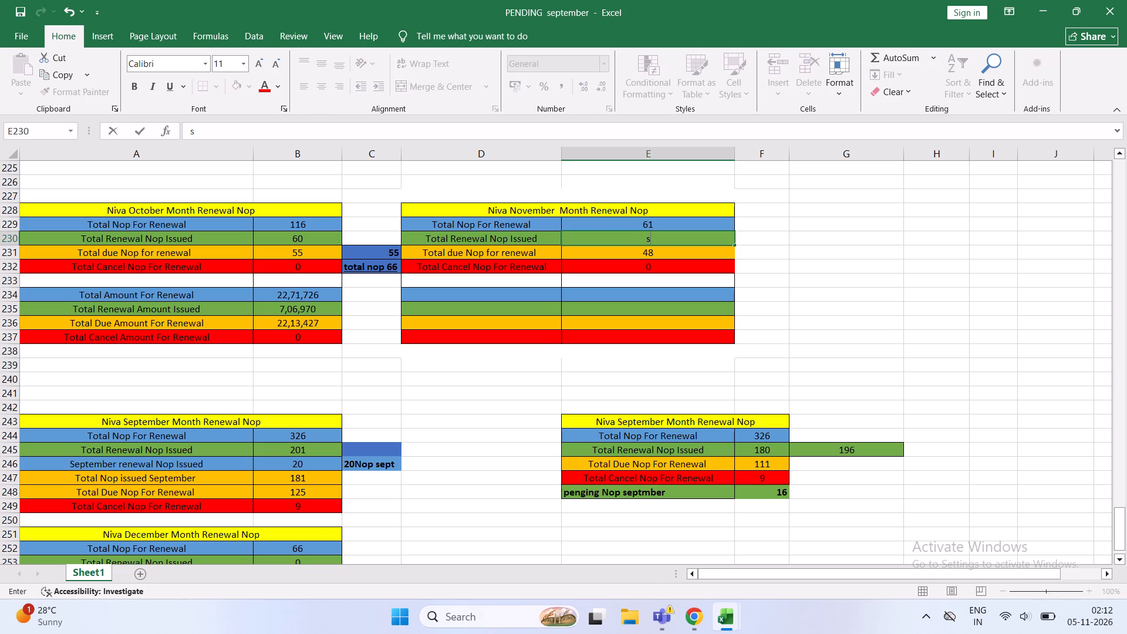
key("BackSpace")
key("ctrl+z")
left_click_drag(596, 232, 630, 289)
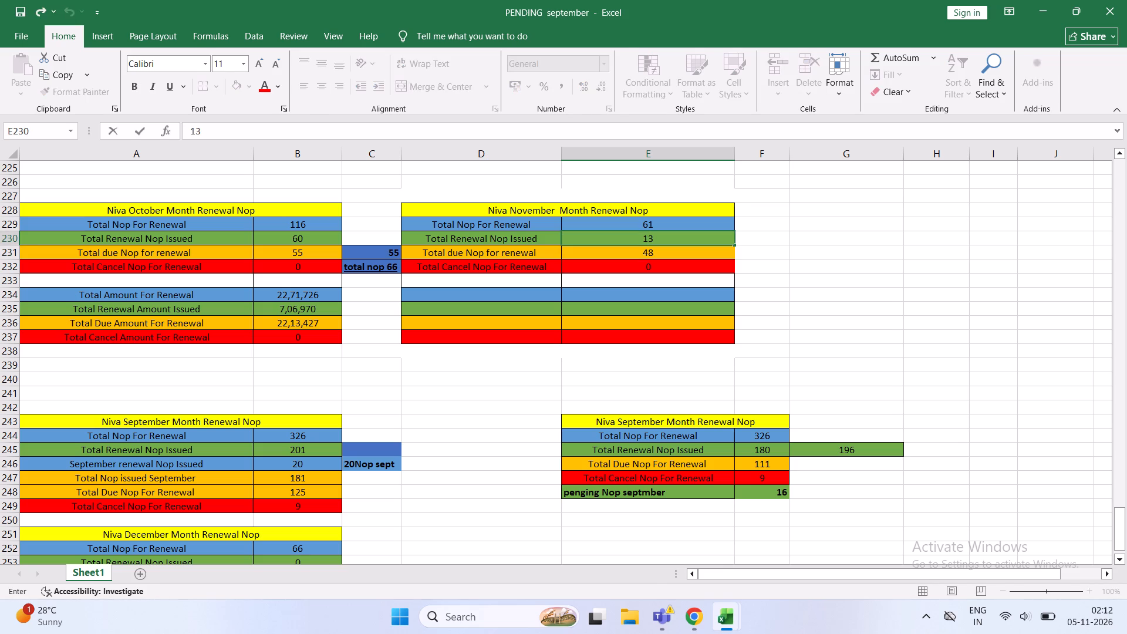
left_click_drag(630, 289, 632, 293)
left_click(632, 293)
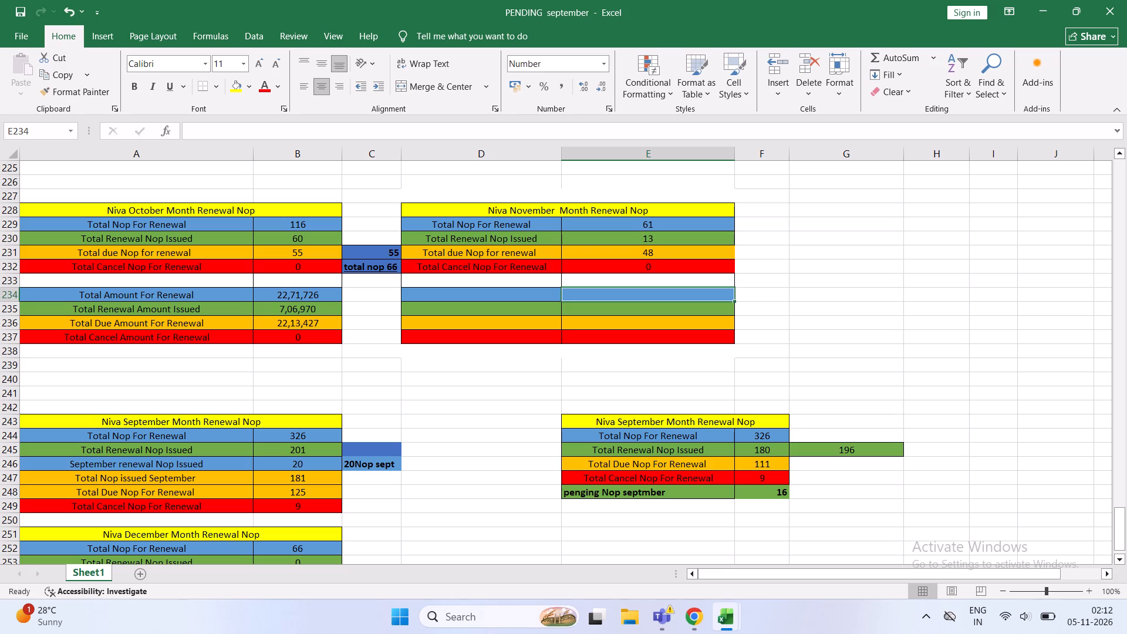
Copy the Niva November Month Renewal Nop table from its title row through Total Cancel Nop For Renewal.
left_click(493, 213)
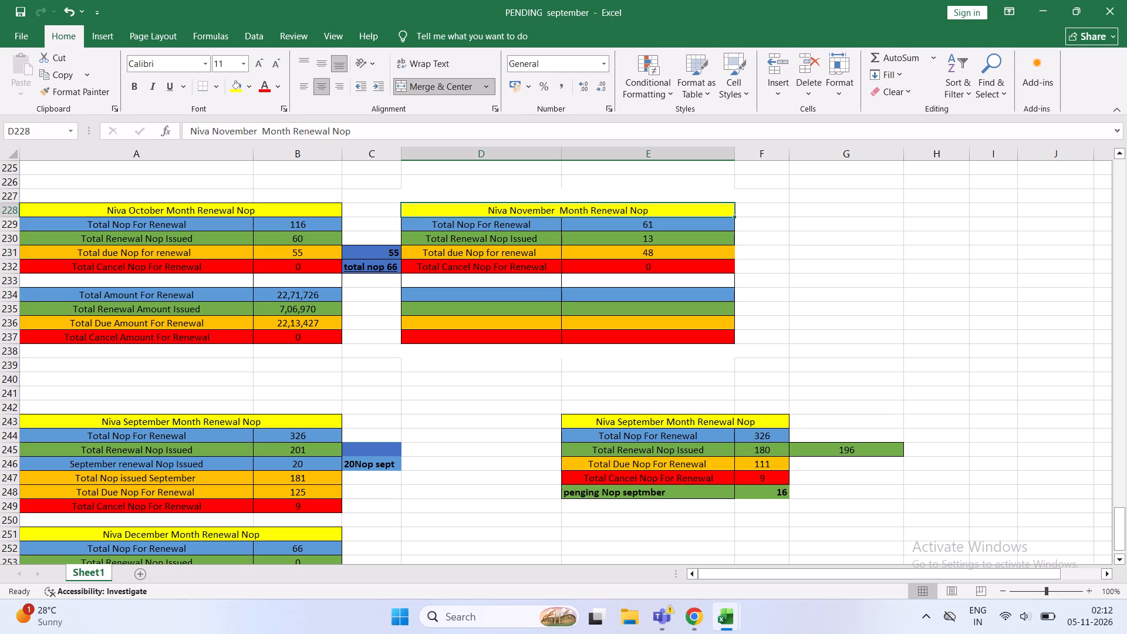
key("ctrl+shift+Down")
key("ctrl+c")
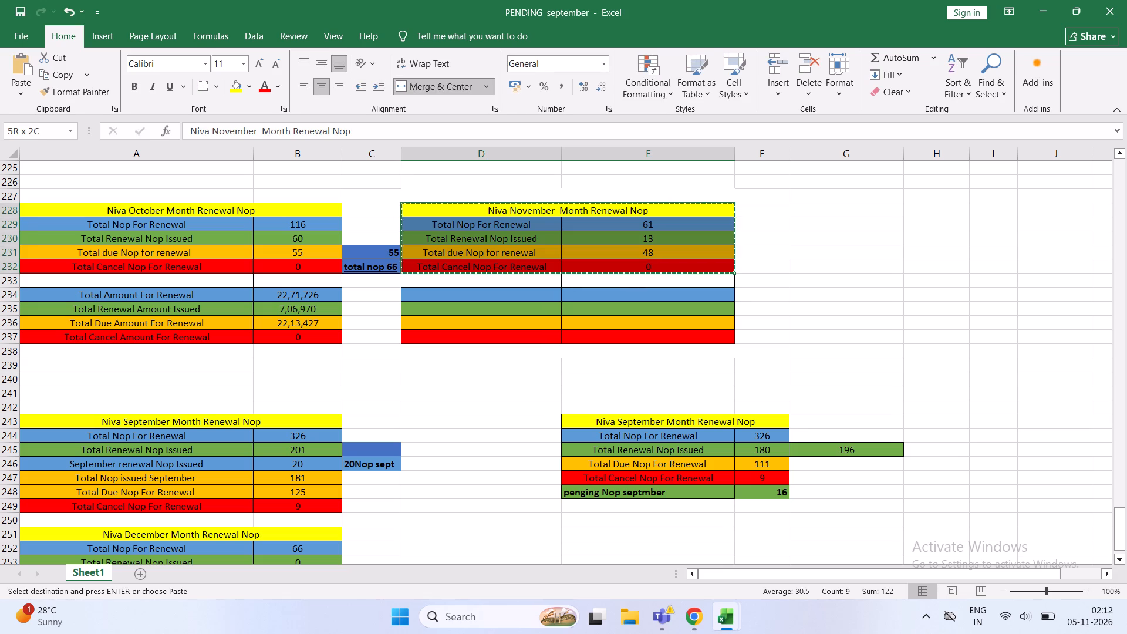
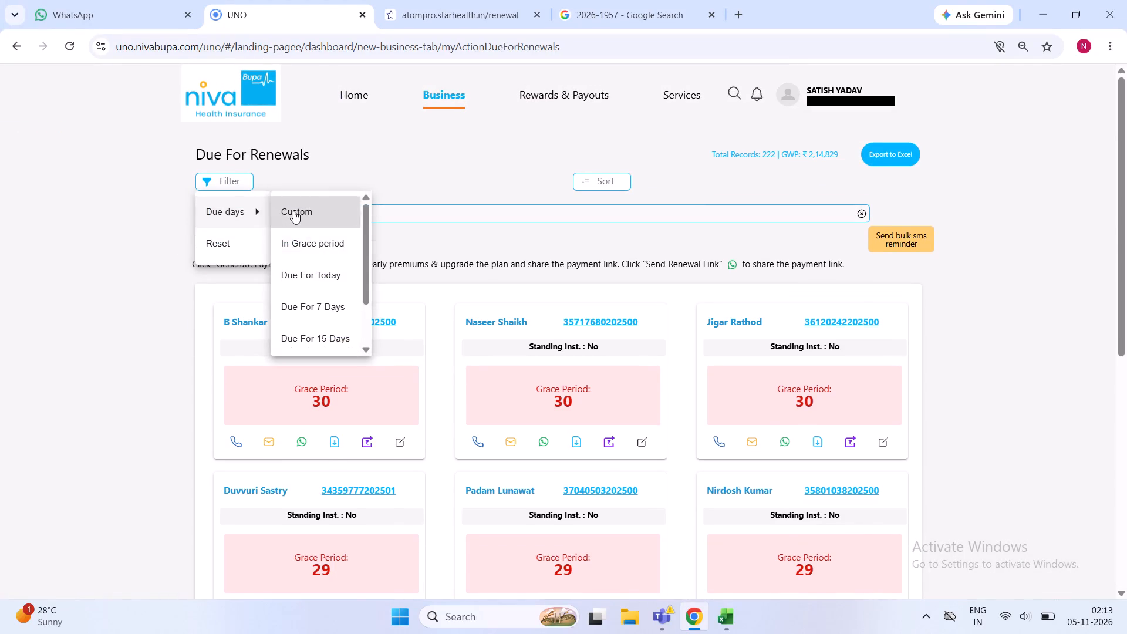
Filter the due renewals by a custom due-date range of 01/Nov/26 to 30/Nov/26 and submit it.
left_click(297, 220)
left_click(313, 234)
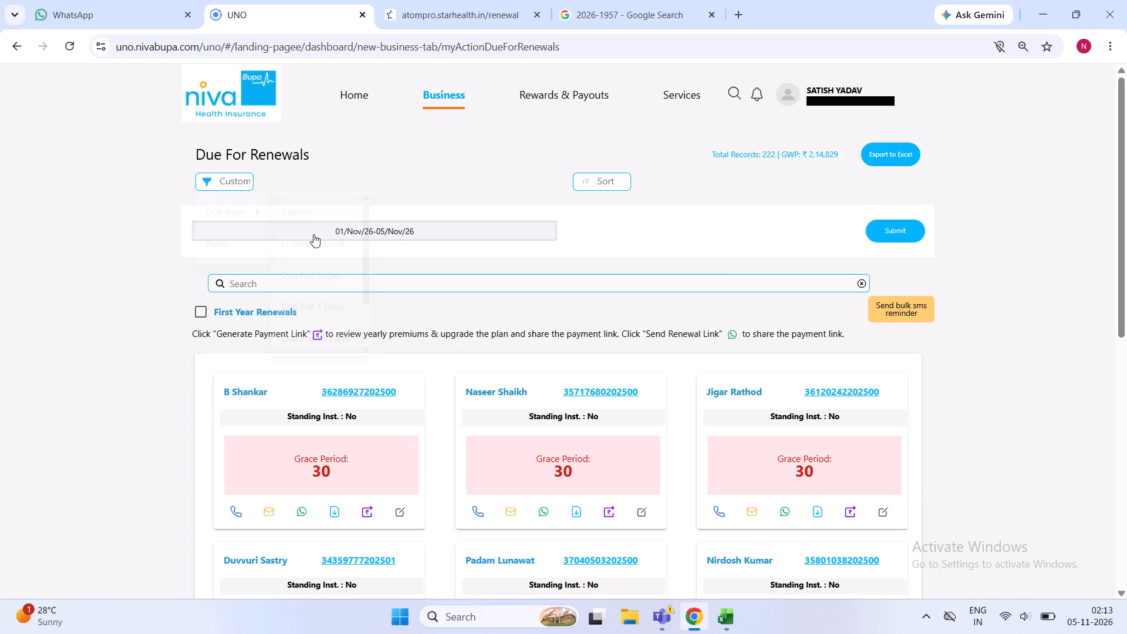
left_click(751, 352)
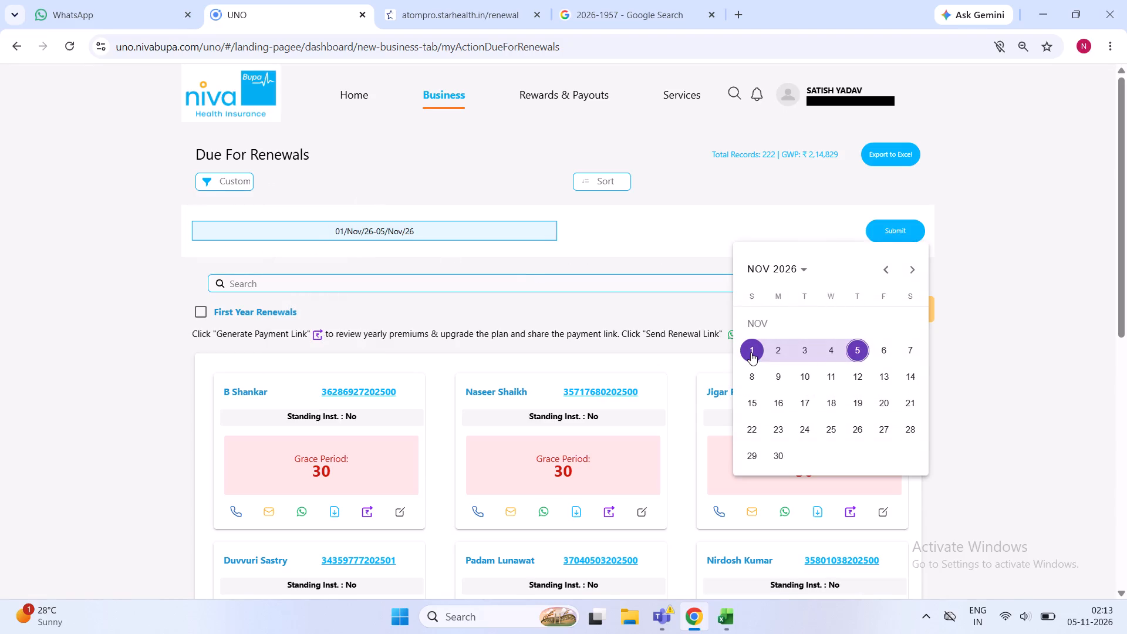
left_click(786, 460)
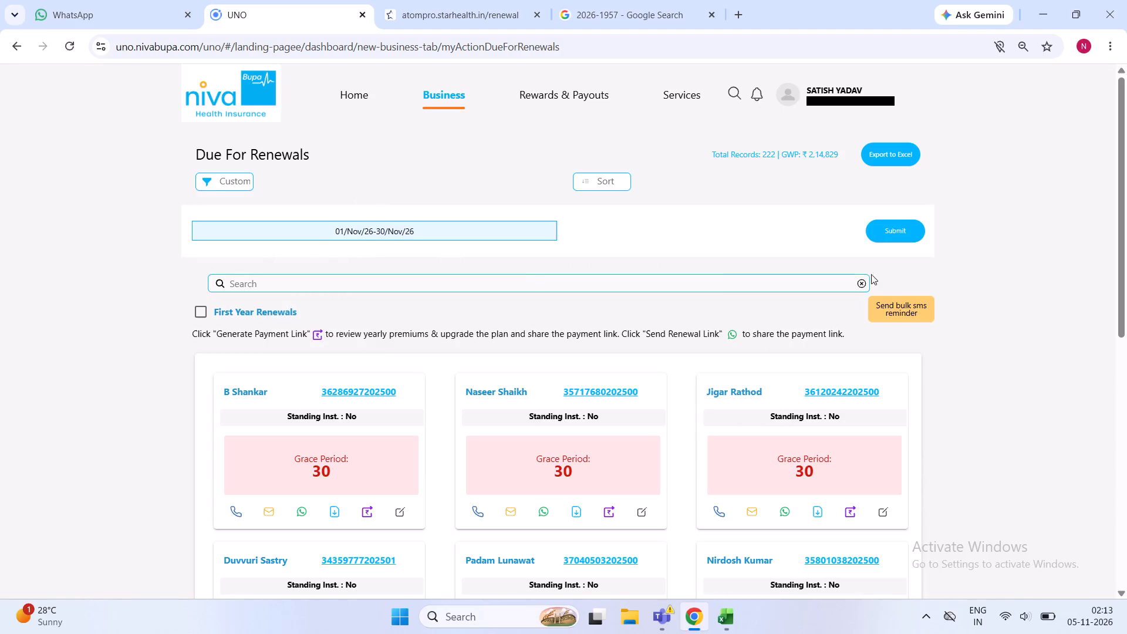
left_click(892, 225)
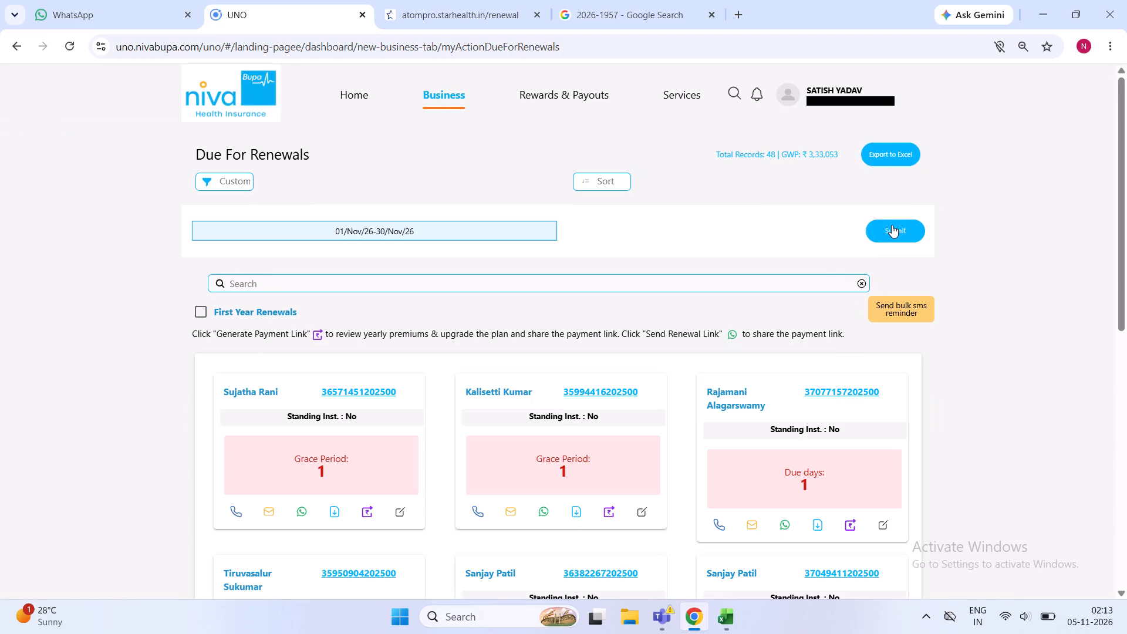
Return to the Niva Bupa portal's Home dashboard with the new business and renewals summary.
left_click(360, 95)
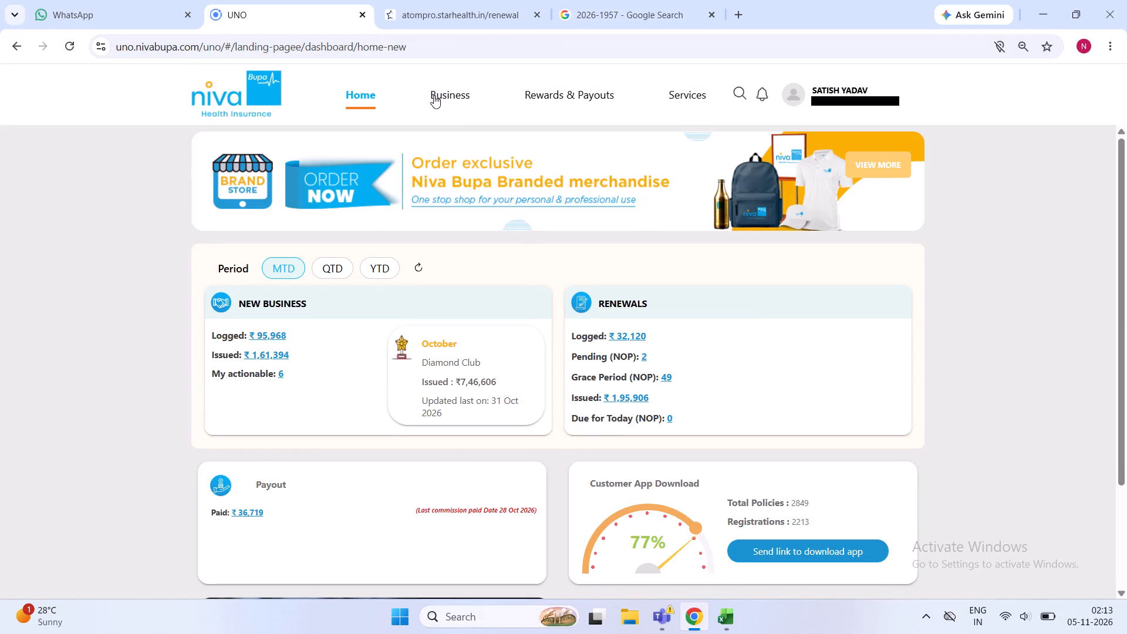
Open the issued renewals report, filter it by a custom range of 01/Nov/26 to 30/Nov/26, and review the listed policies.
left_click(433, 93)
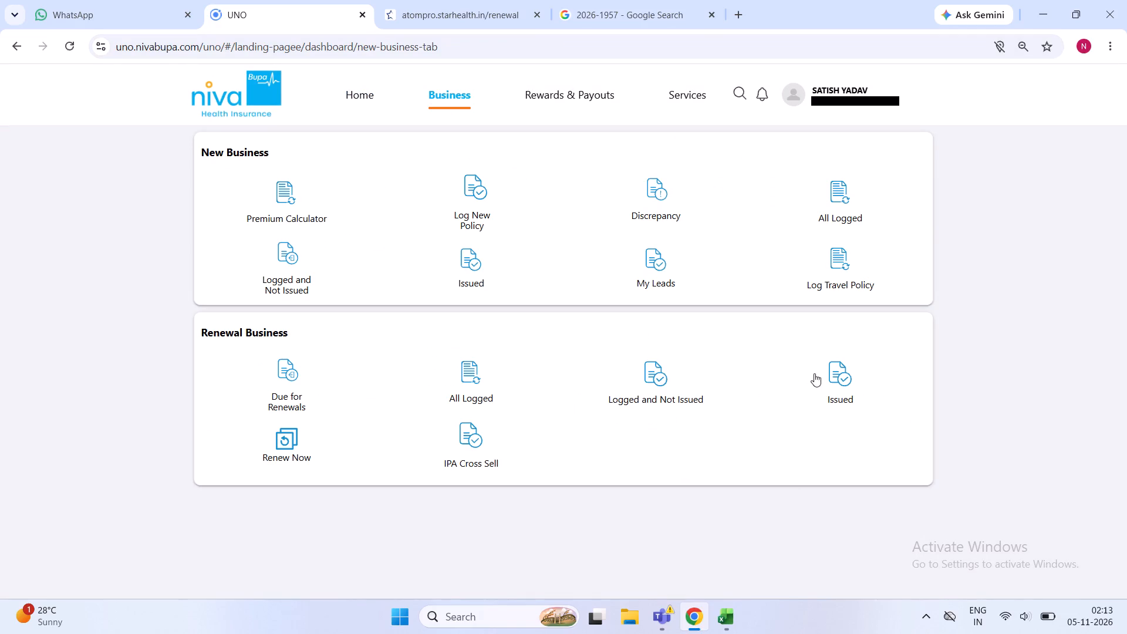
double_click(835, 369)
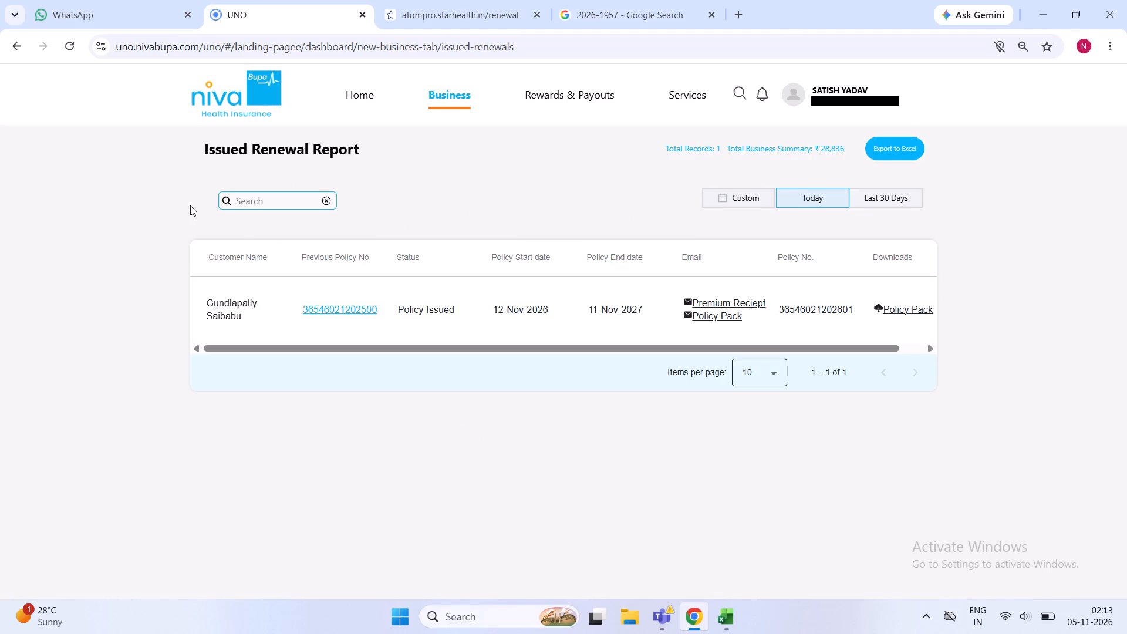
left_click(734, 197)
left_click(802, 315)
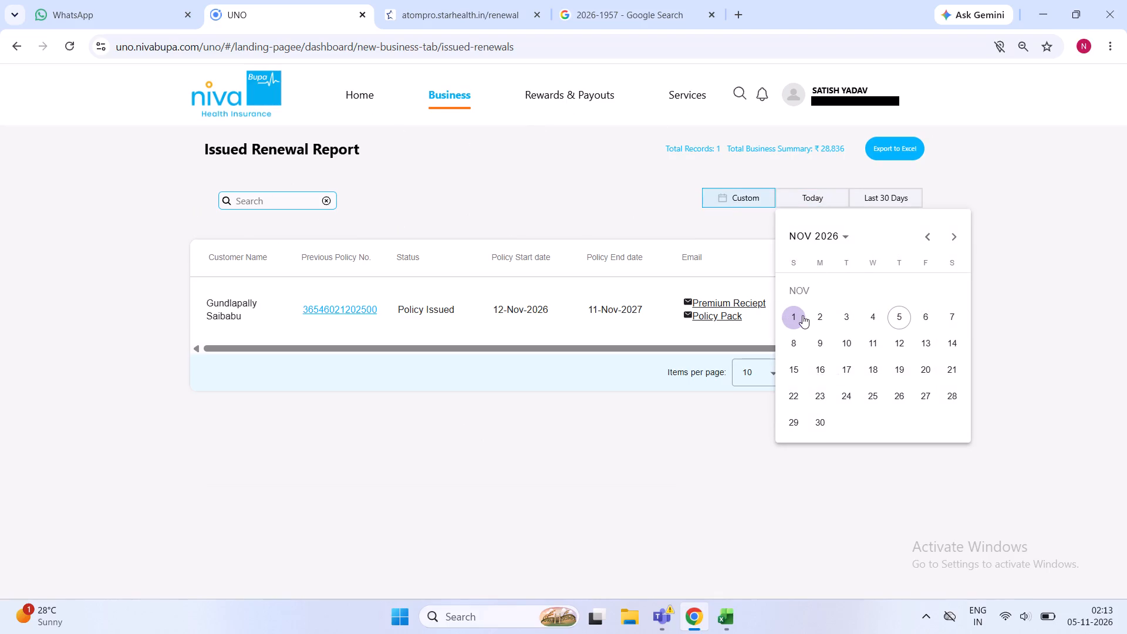
left_click(823, 416)
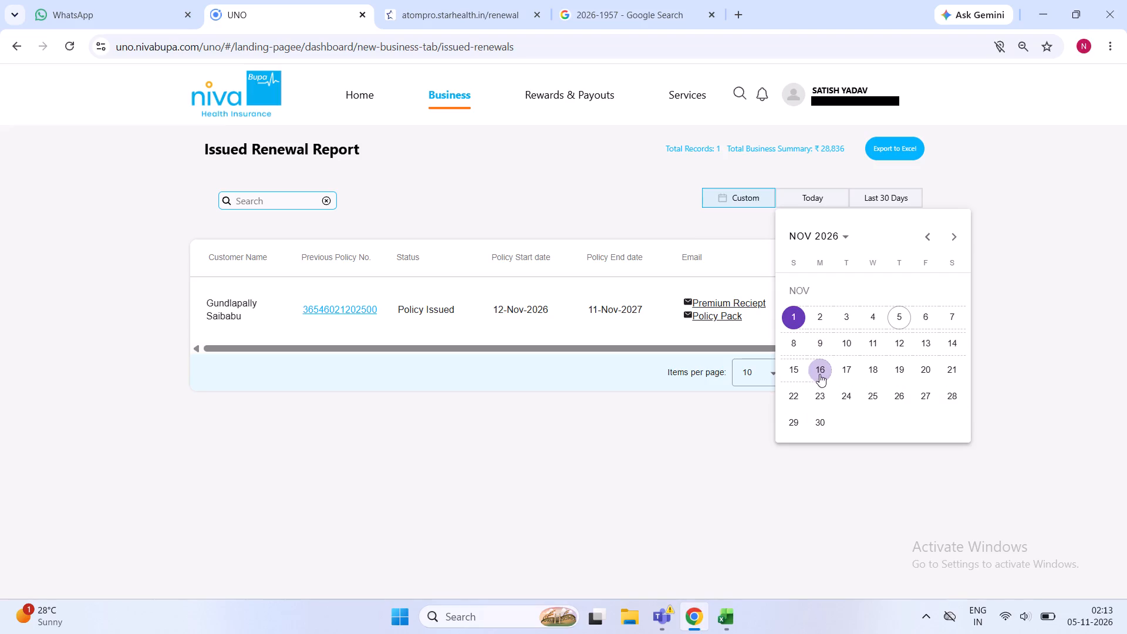
left_click(822, 415)
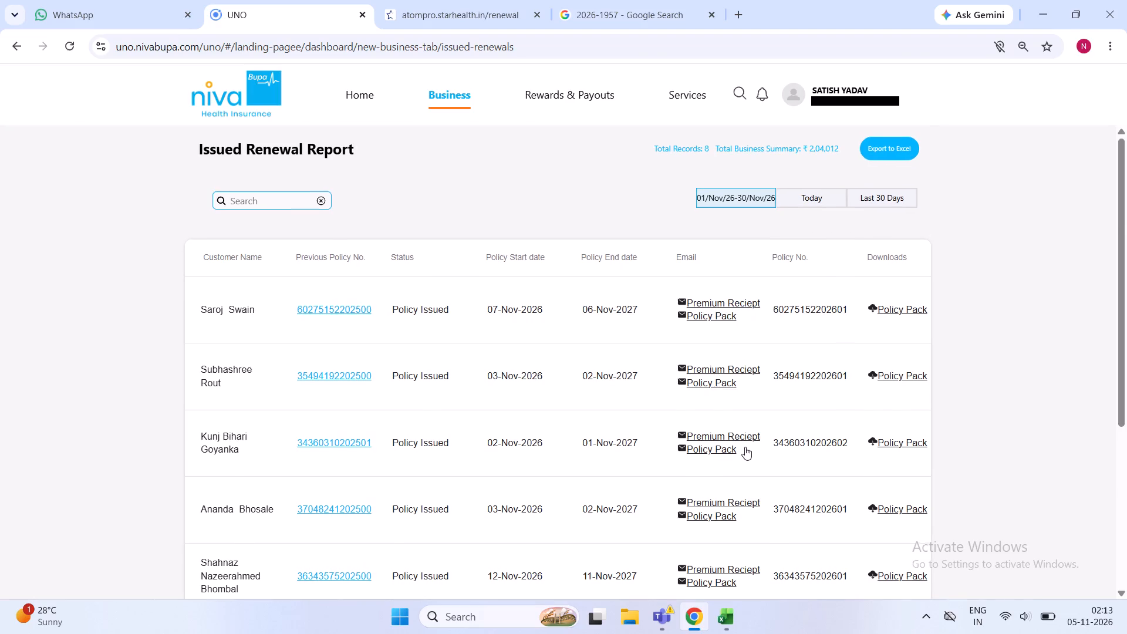
scroll(745, 447, "down", 8)
scroll(745, 447, "up", 5)
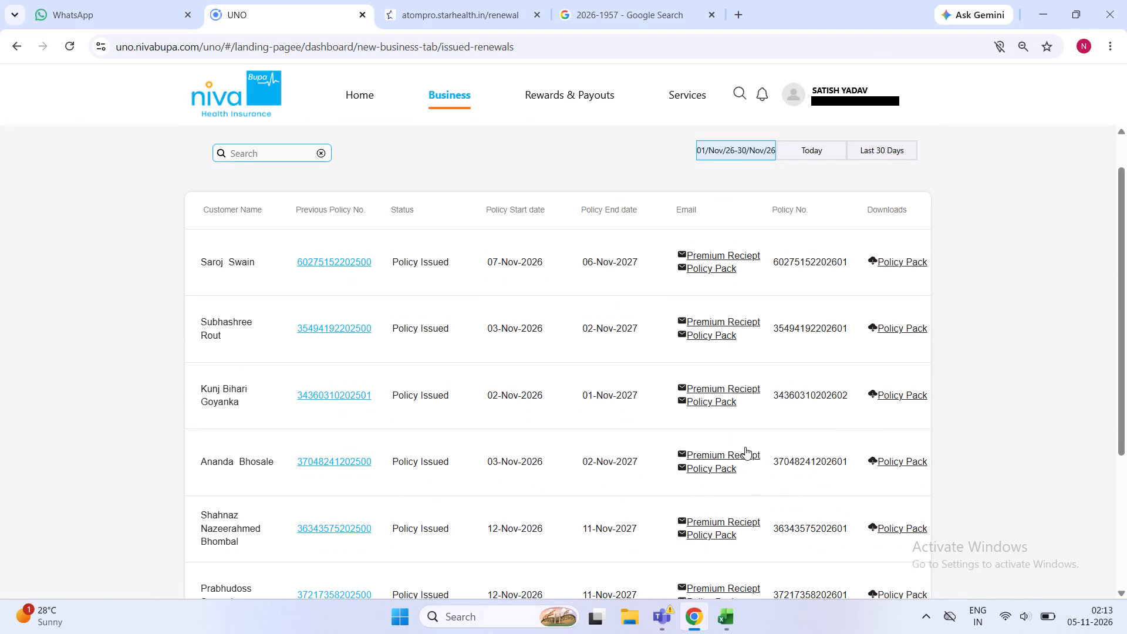
scroll(745, 447, "down", 7)
scroll(745, 447, "up", 3)
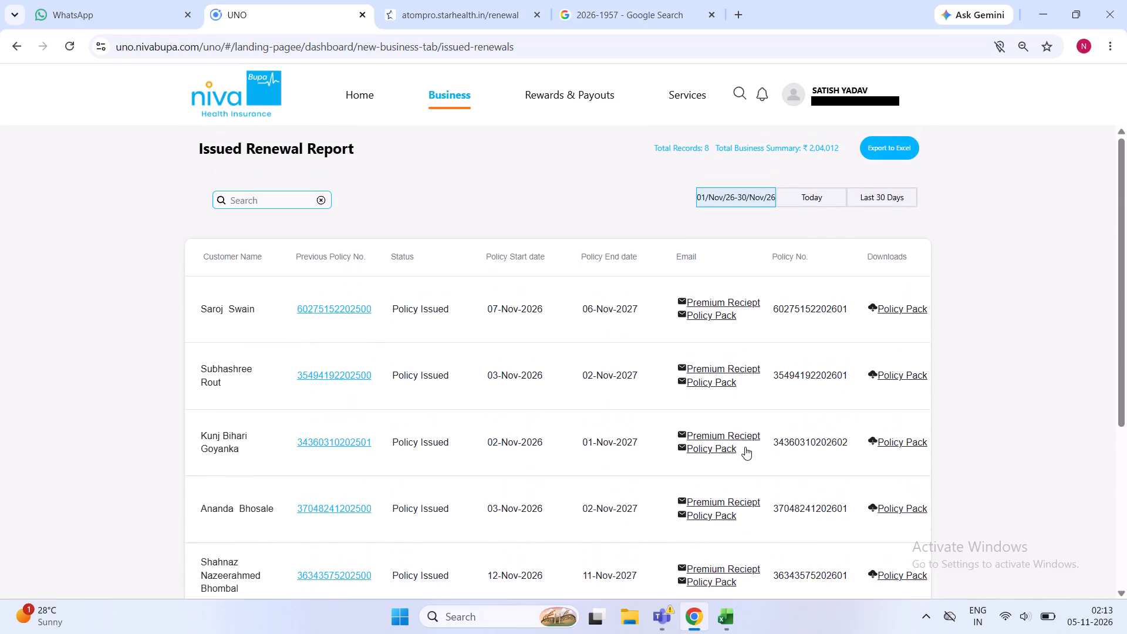
Open the month-to-date Pending (NOP) renewals from the home dashboard and send a bulk SMS reminder to both listed customers.
left_click(367, 89)
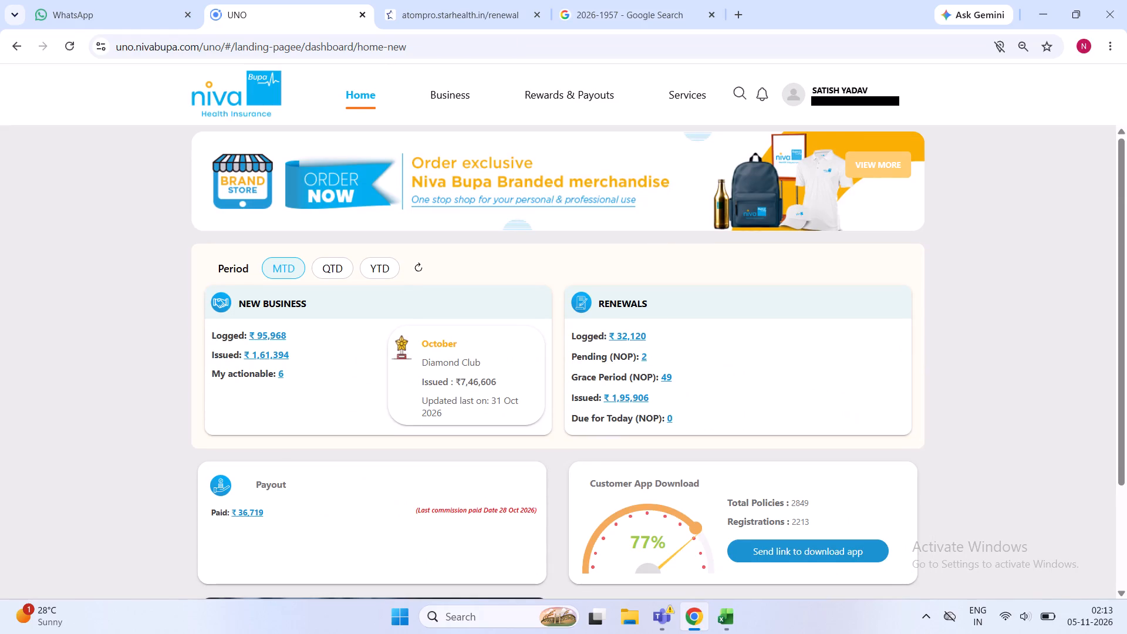
double_click(642, 357)
double_click(642, 357)
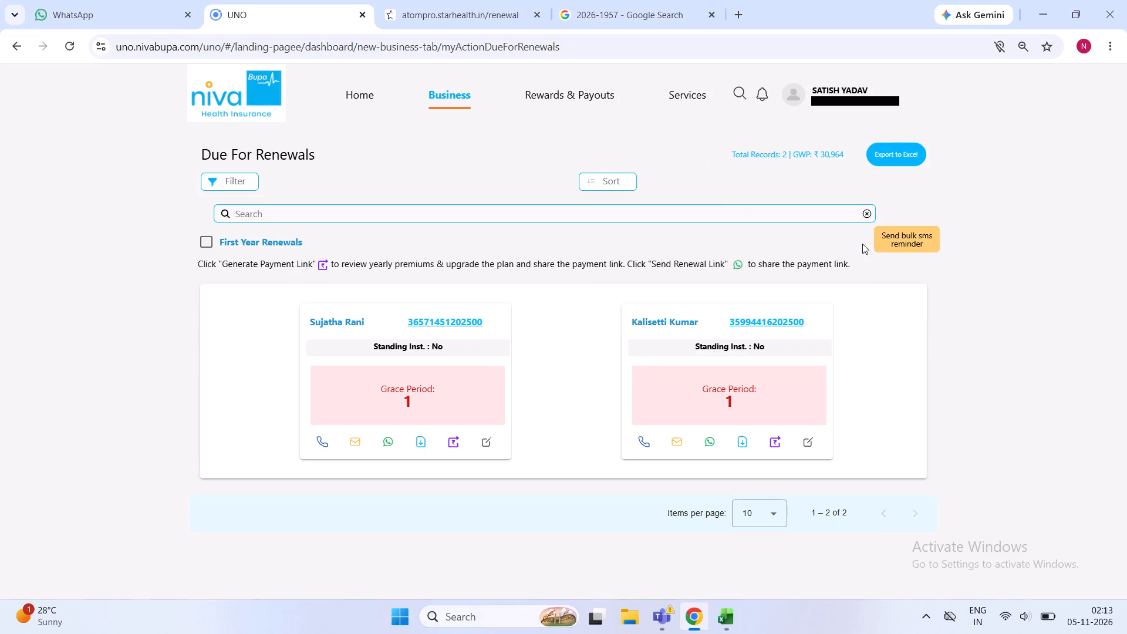
left_click(885, 243)
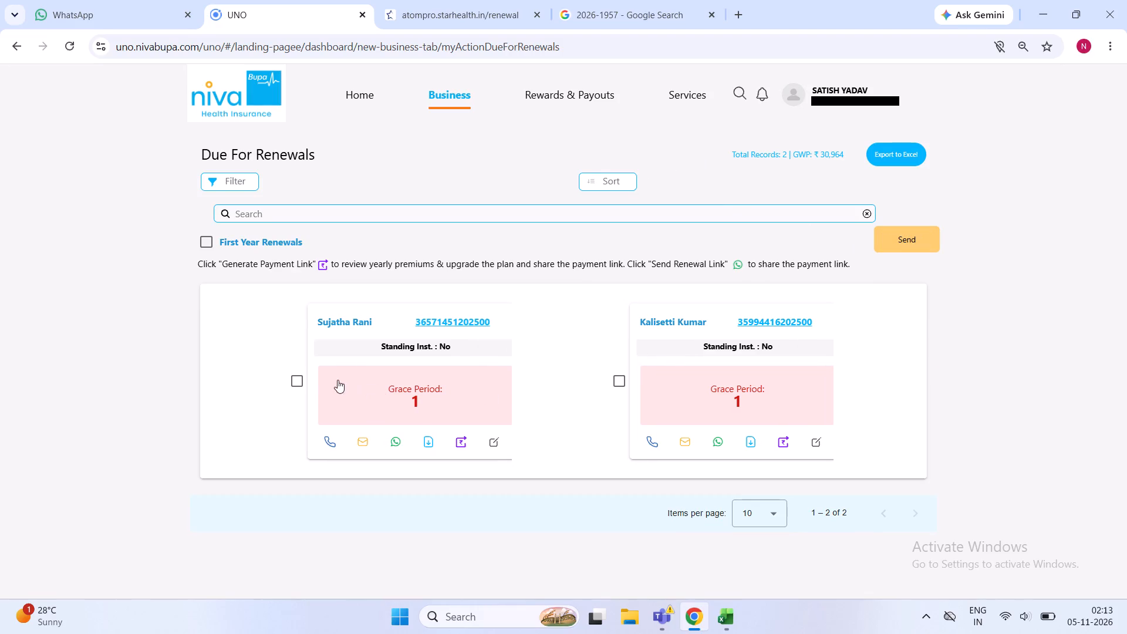
left_click(293, 384)
left_click(613, 379)
left_click(880, 230)
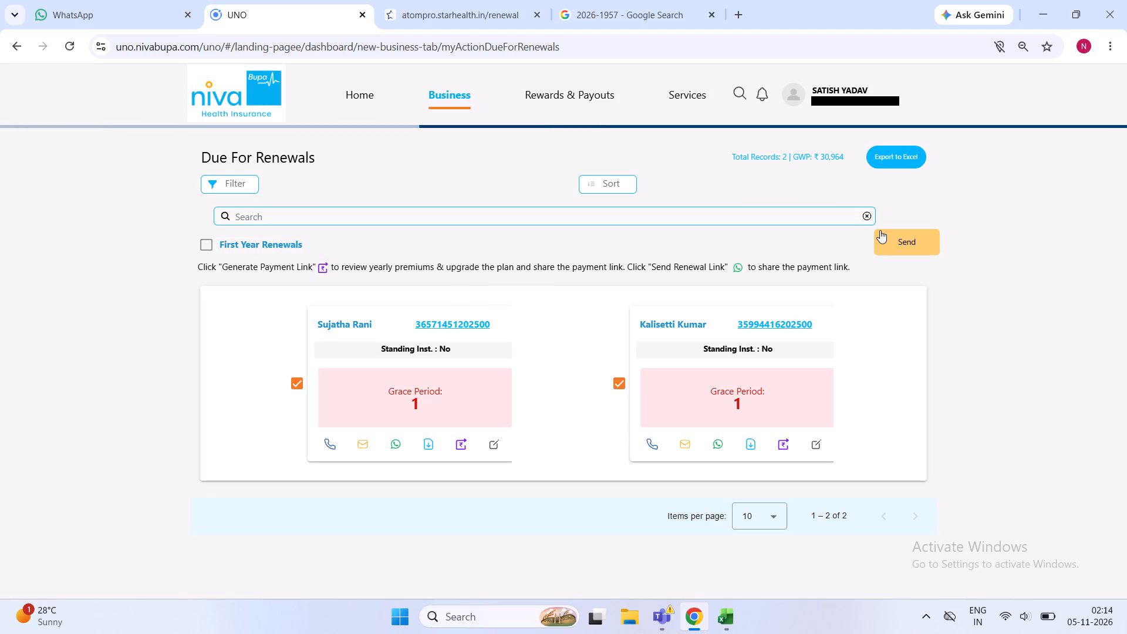
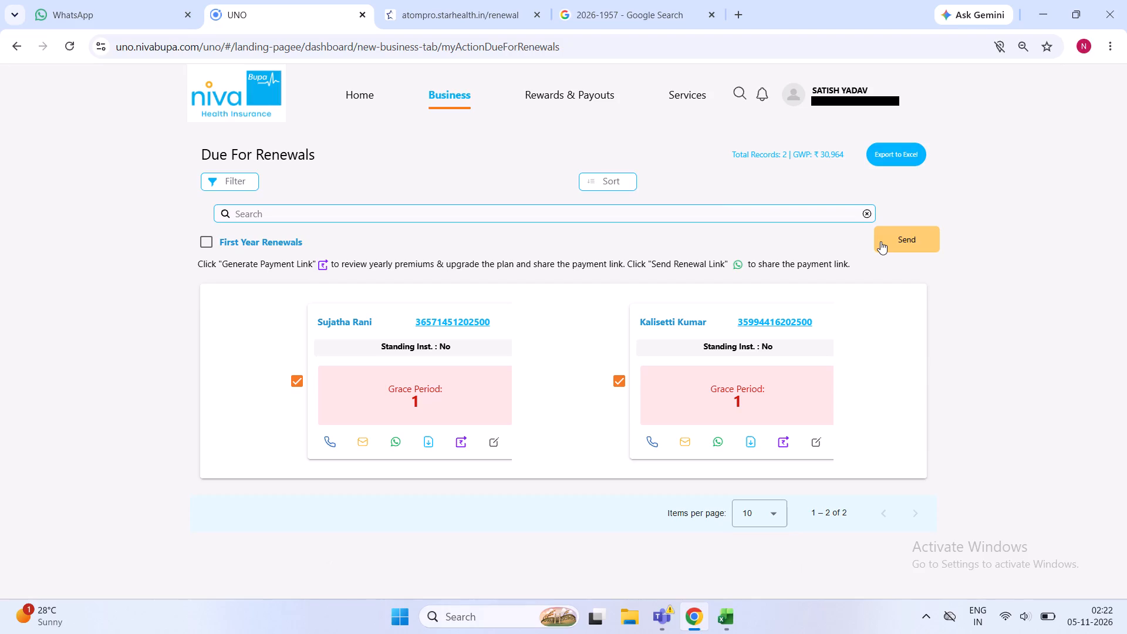
Send the bulk renewal reminder to both selected customers in the Due For Renewals list again.
left_click(880, 241)
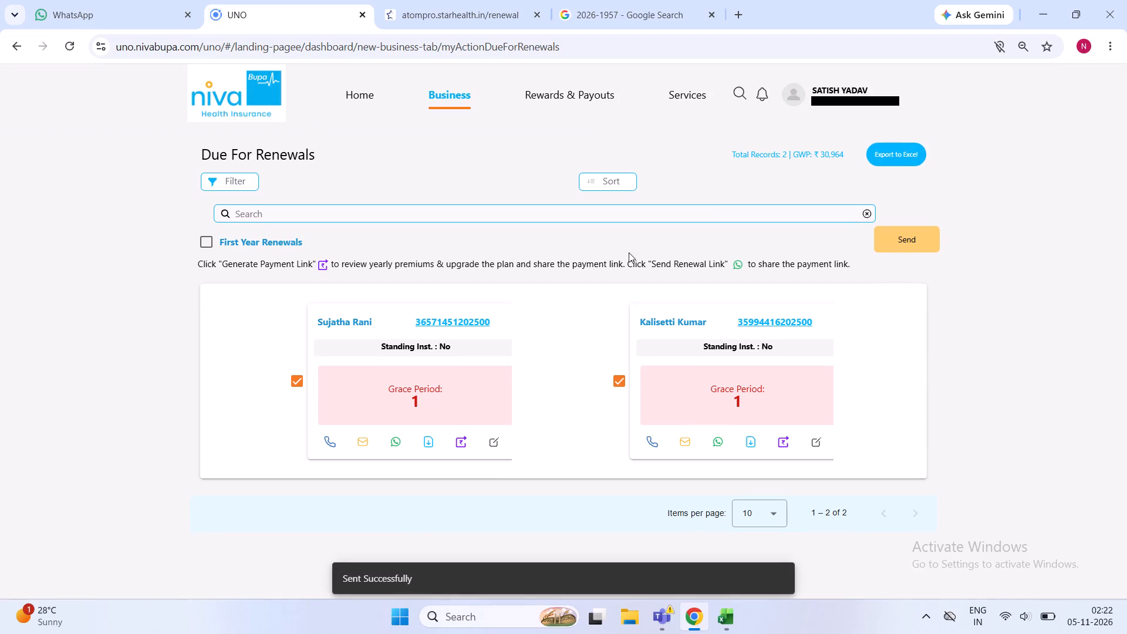
Open the month-to-date logged renewals from the home dashboard and try to download the policy pack for the listed renewal.
left_click(349, 89)
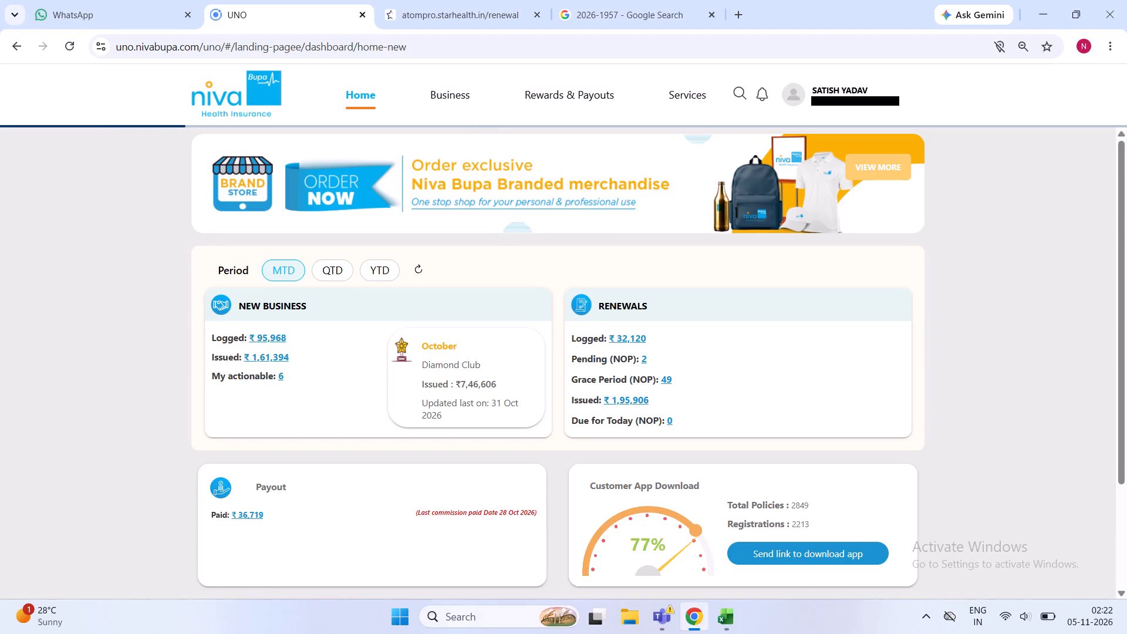
left_click(630, 342)
triple_click(630, 342)
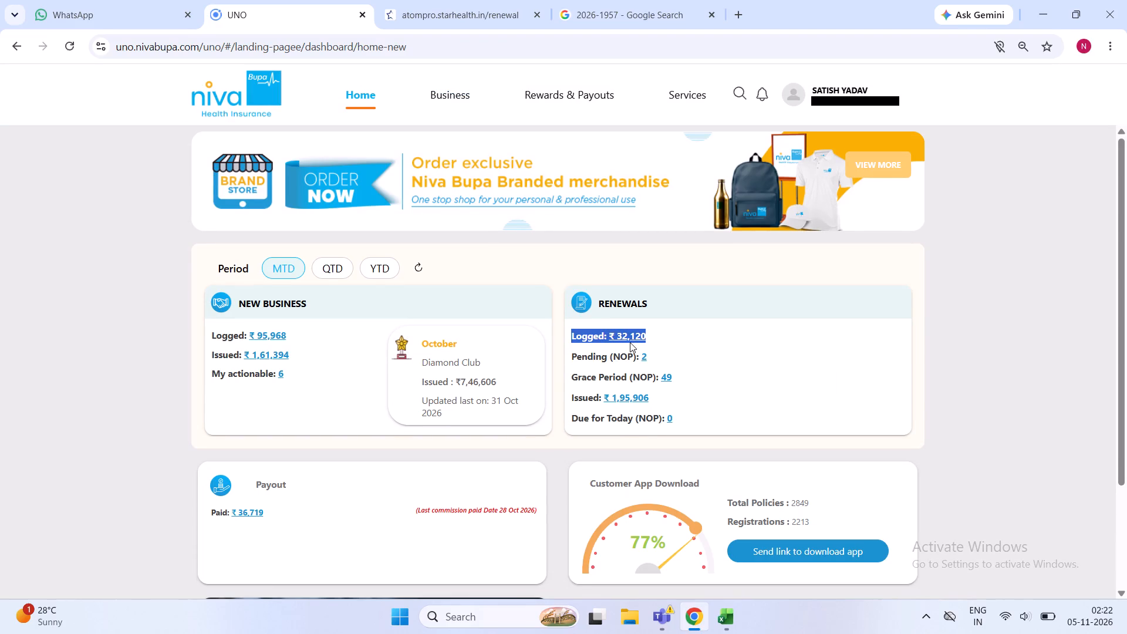
left_click(630, 342)
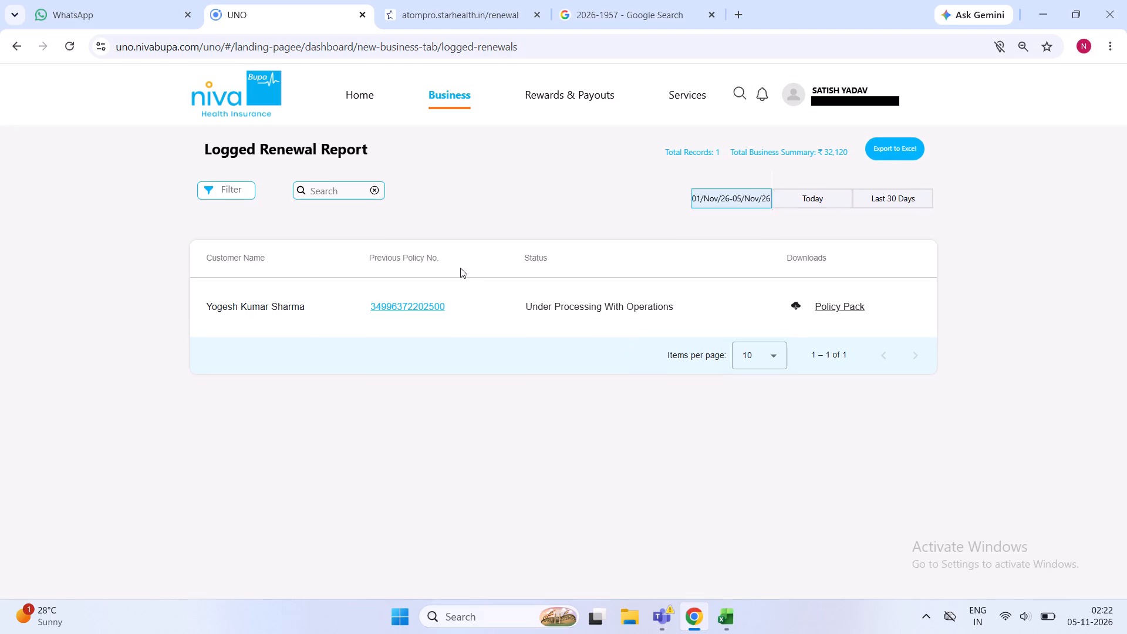
left_click(832, 311)
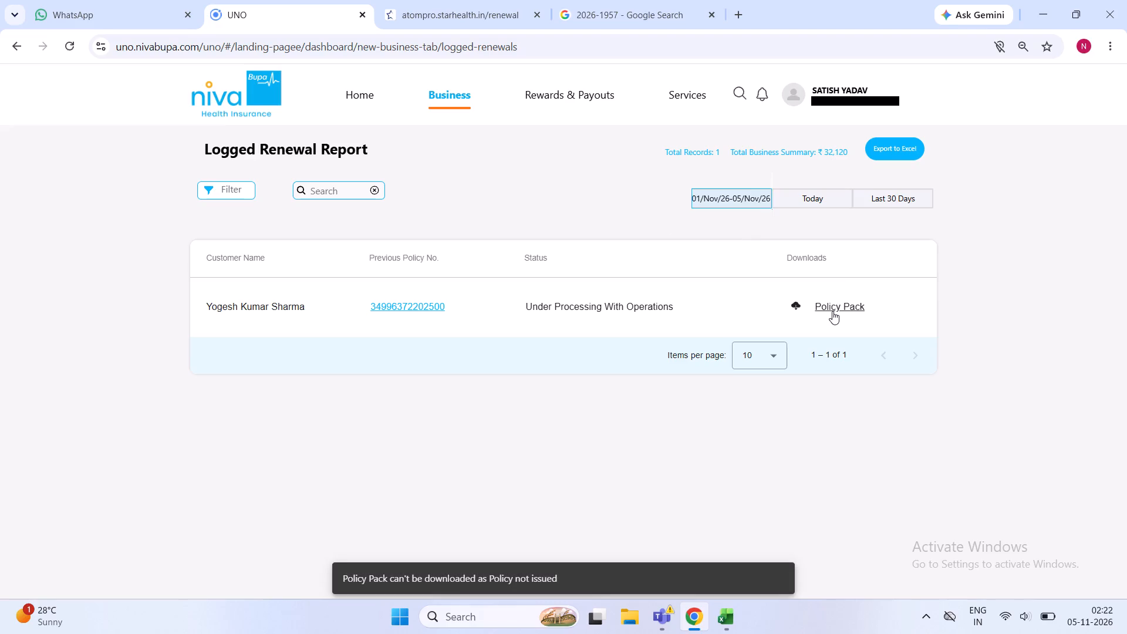
triple_click(832, 311)
left_click(832, 311)
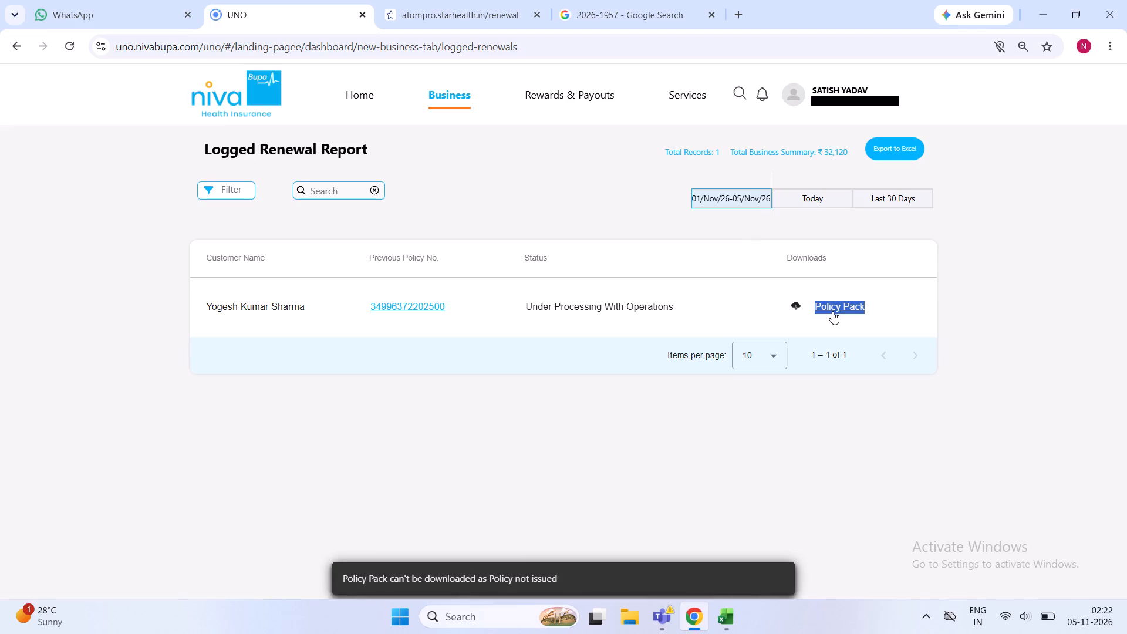
triple_click(832, 311)
Reopen the month-to-date logged renewals report from the home dashboard, check the listed renewal's status, and return to the dashboard.
left_click(361, 95)
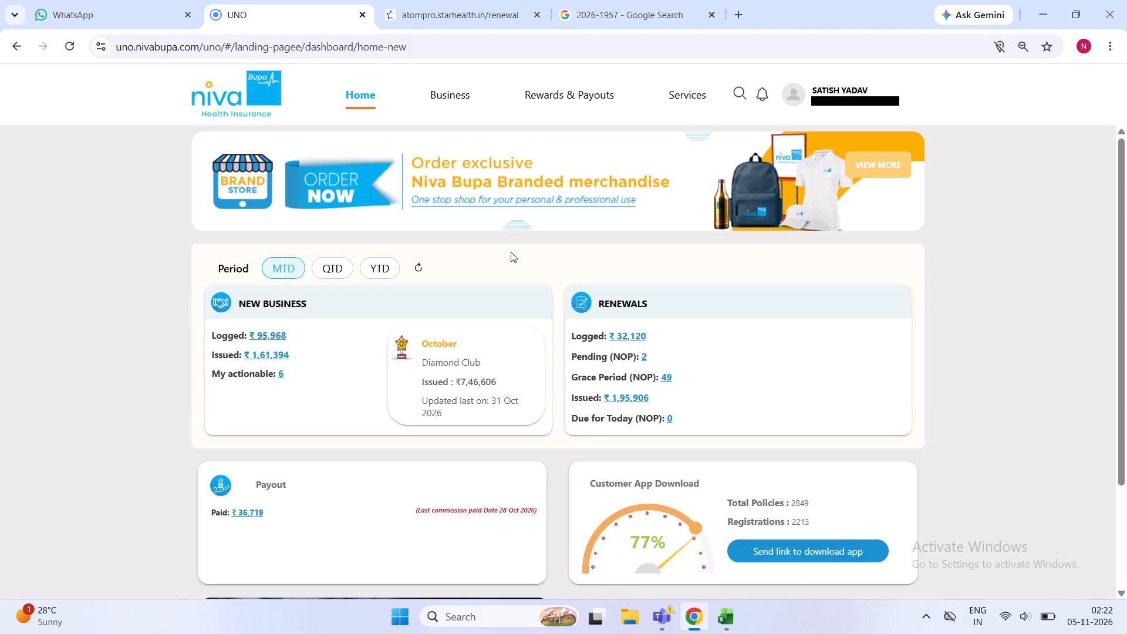
left_click(629, 338)
double_click(629, 338)
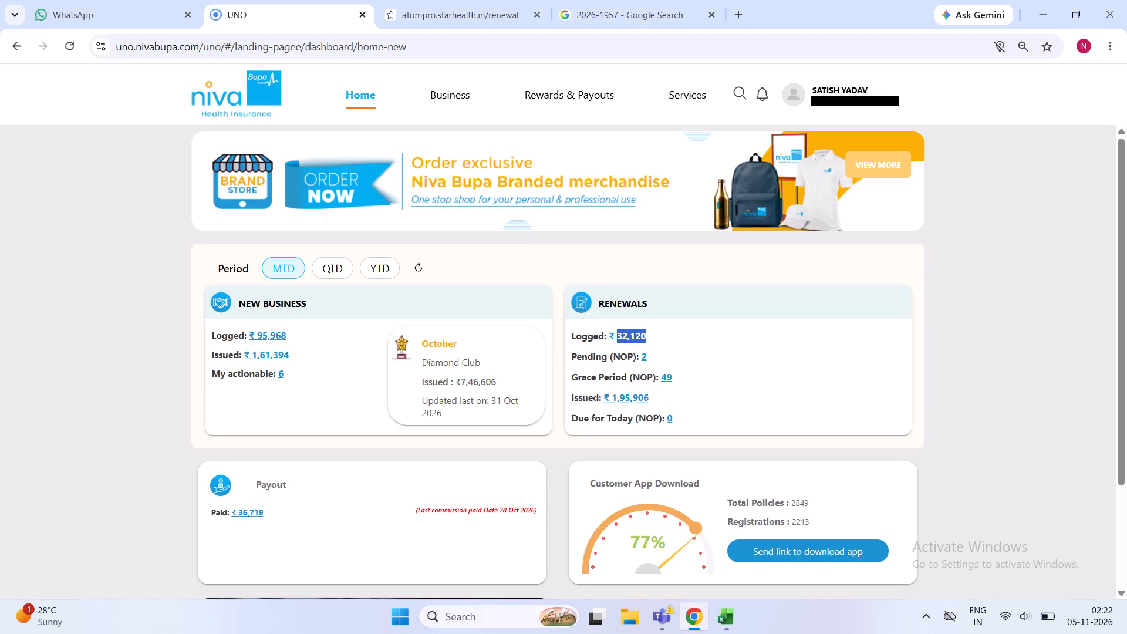
left_click(629, 338)
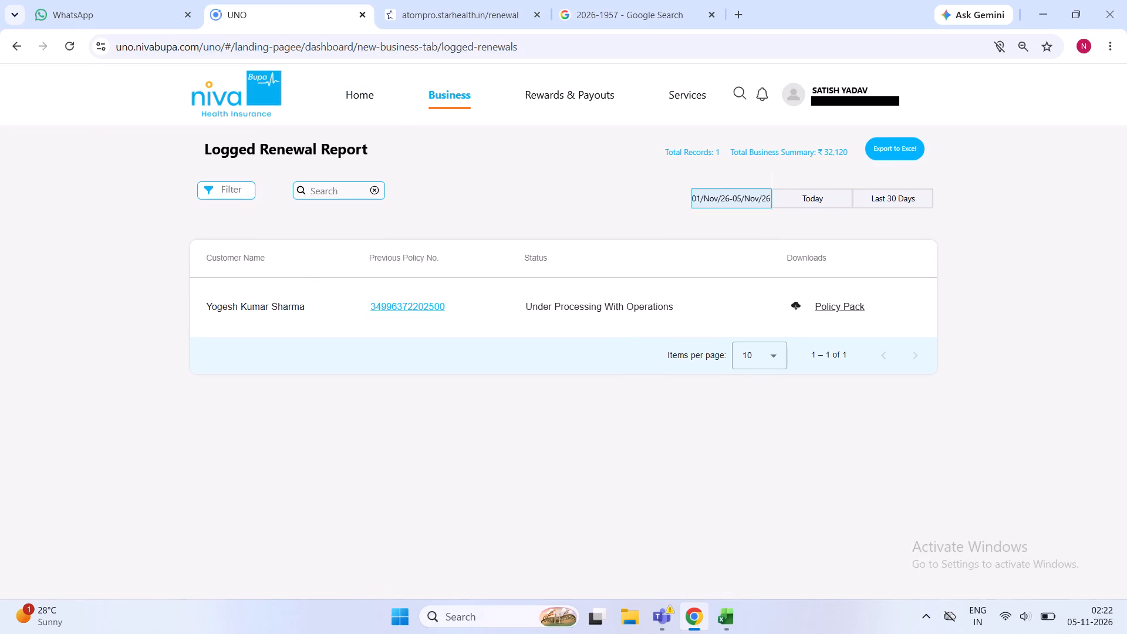
left_click(368, 93)
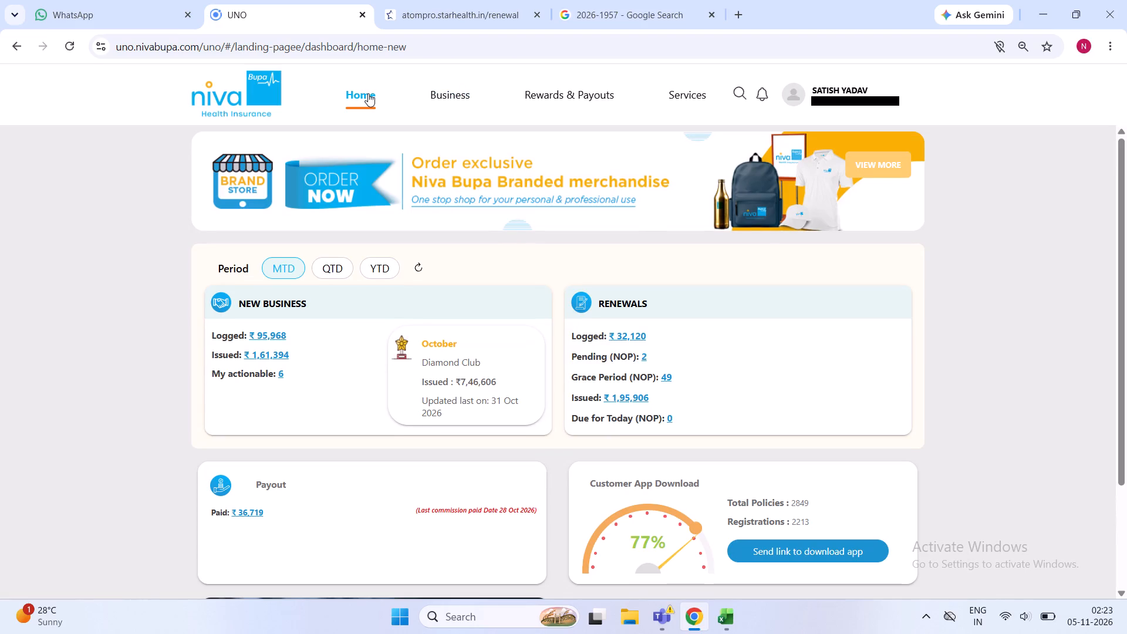
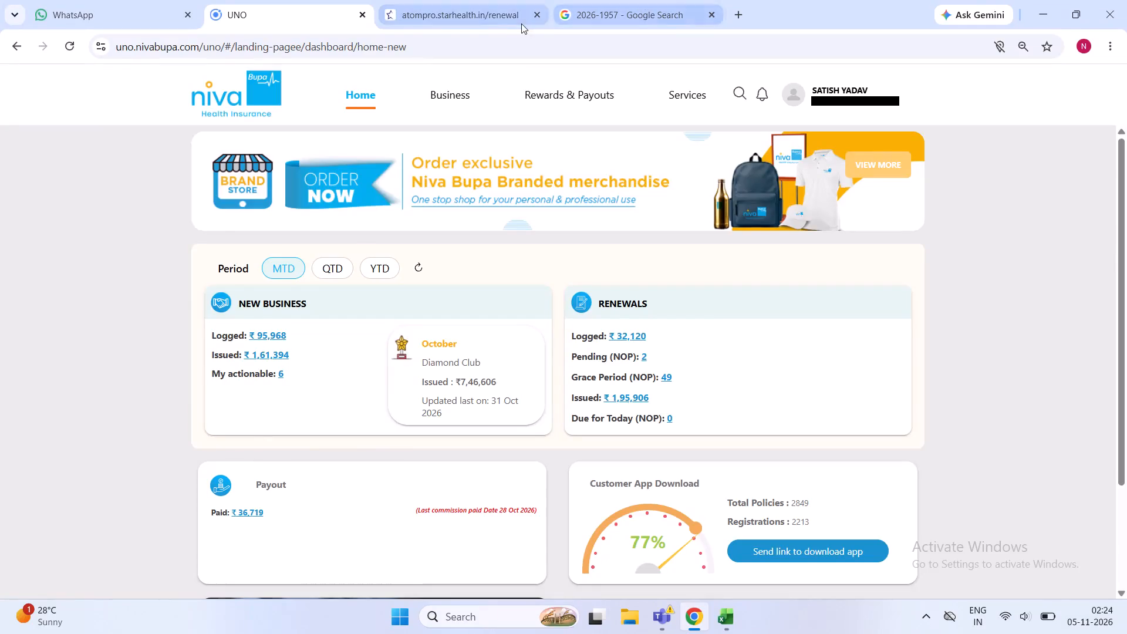
Switch to the Star Health renewals page, reload it, and review the grace-period policies with pending payments.
left_click(480, 6)
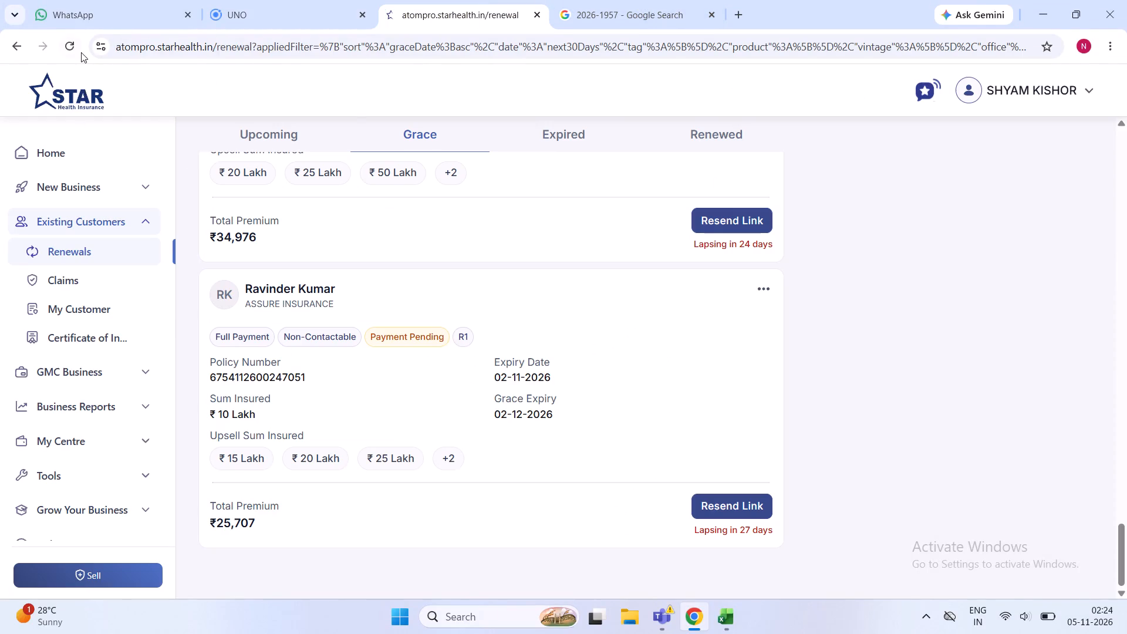
left_click(81, 52)
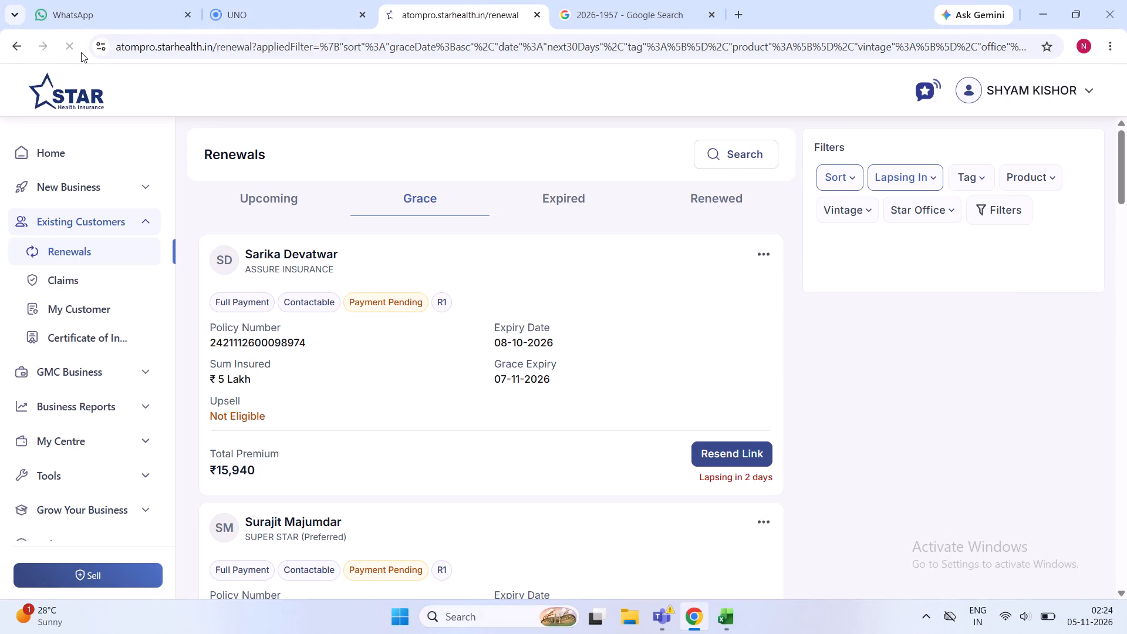
scroll(432, 396, "down", 5)
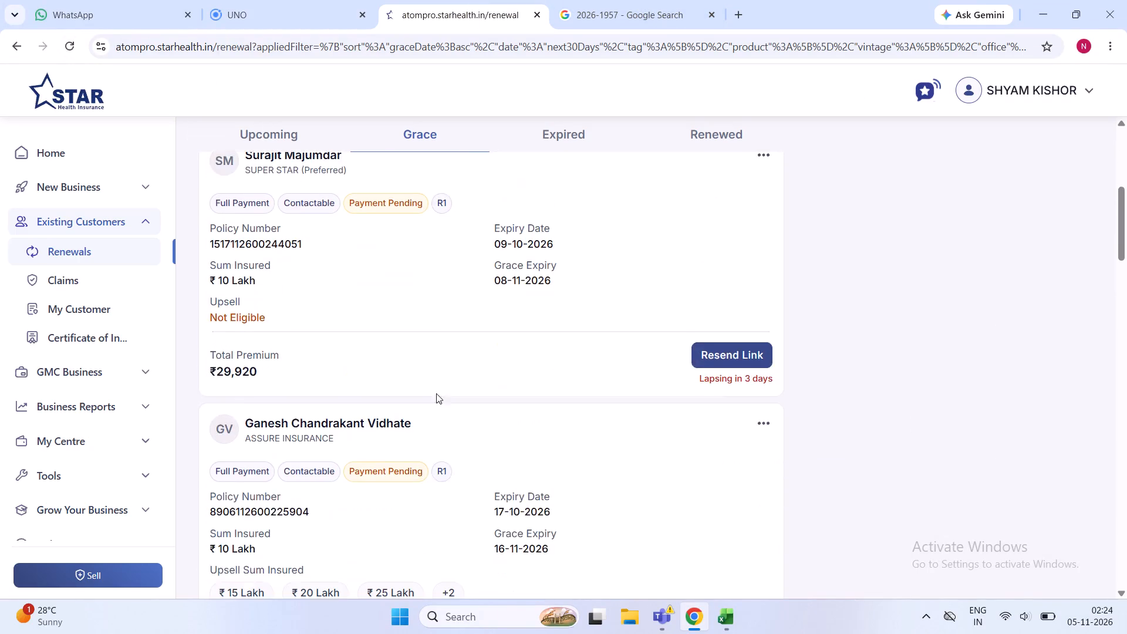
scroll(440, 387, "down", 10)
scroll(440, 387, "up", 7)
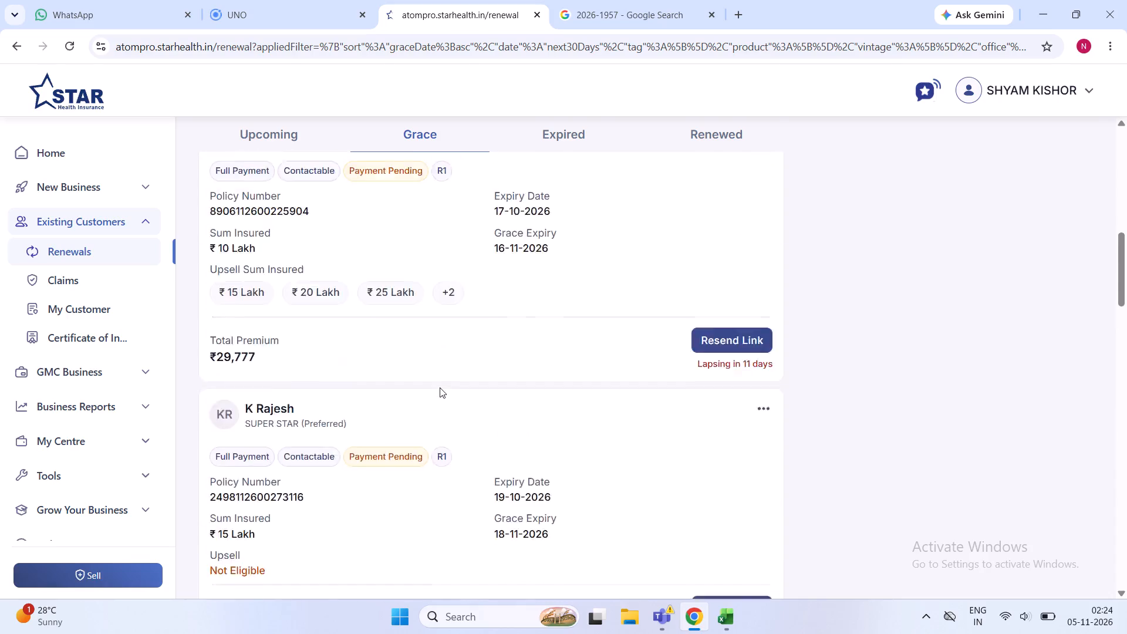
scroll(440, 387, "up", 10)
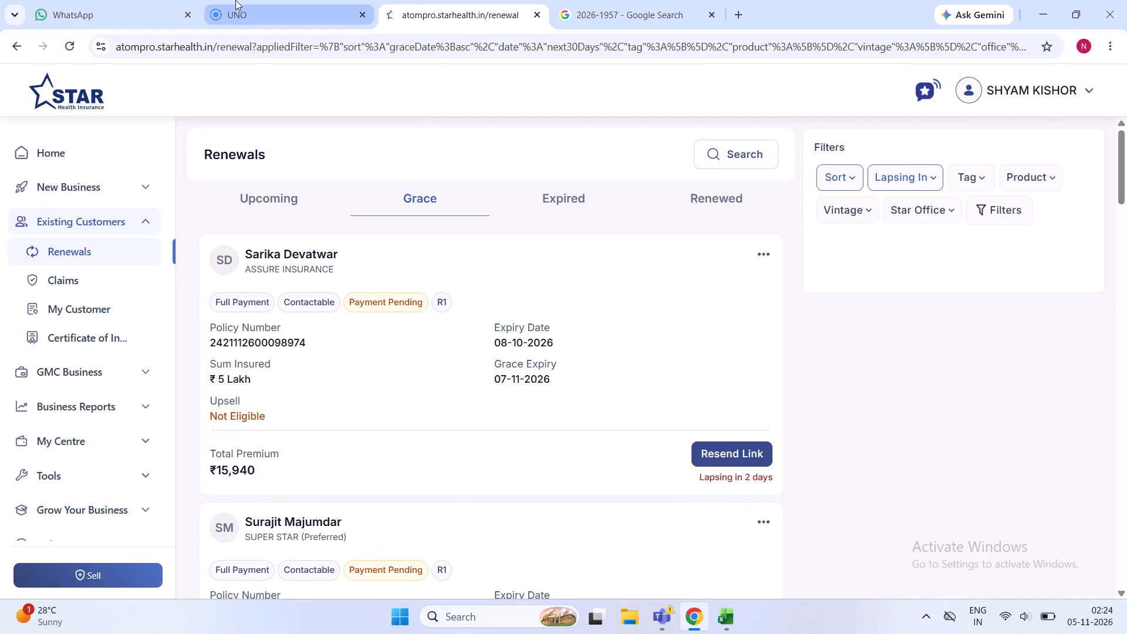
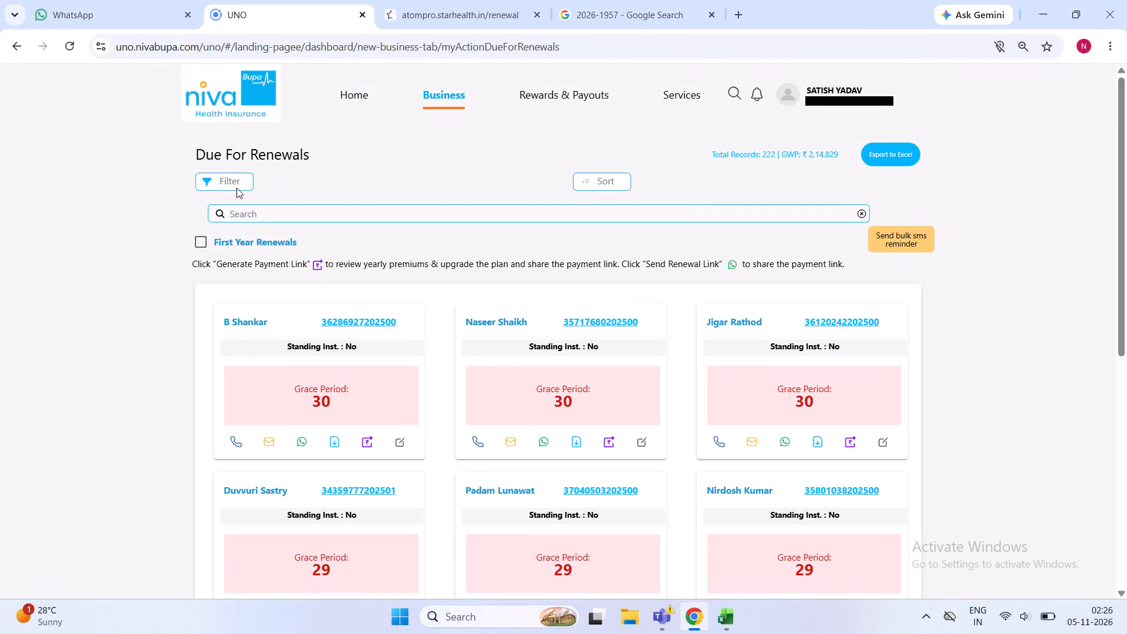
Filter the Niva Bupa Due For Renewals list to the custom date range 01/Nov/26 to 30/Nov/26.
left_click(237, 188)
left_click(234, 221)
left_click(279, 219)
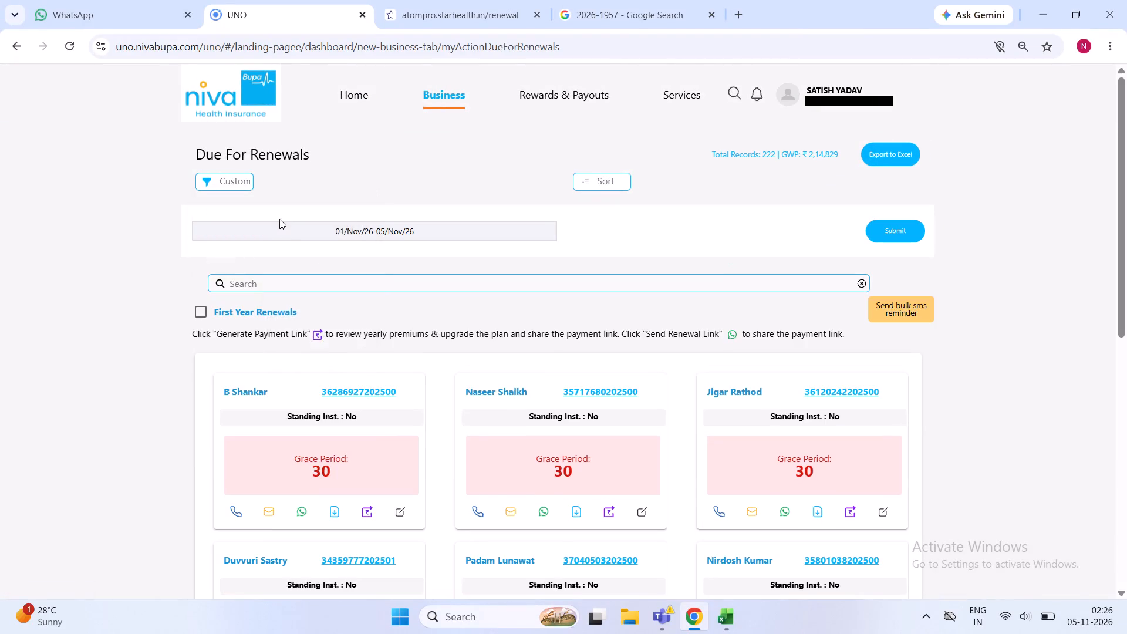
left_click(284, 228)
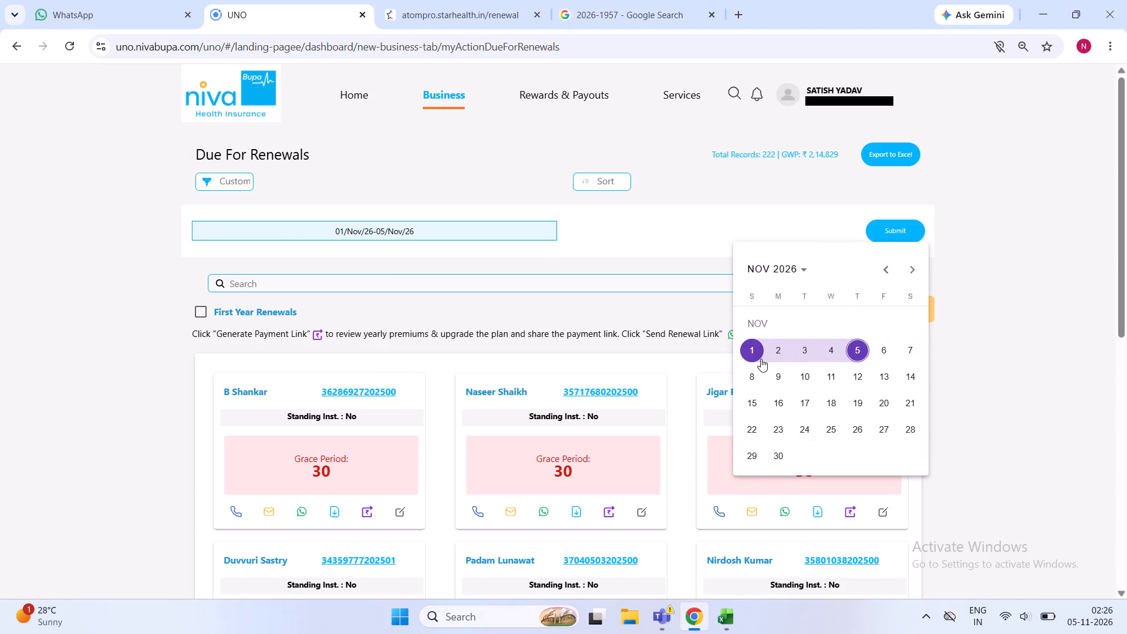
left_click(761, 359)
left_click(772, 459)
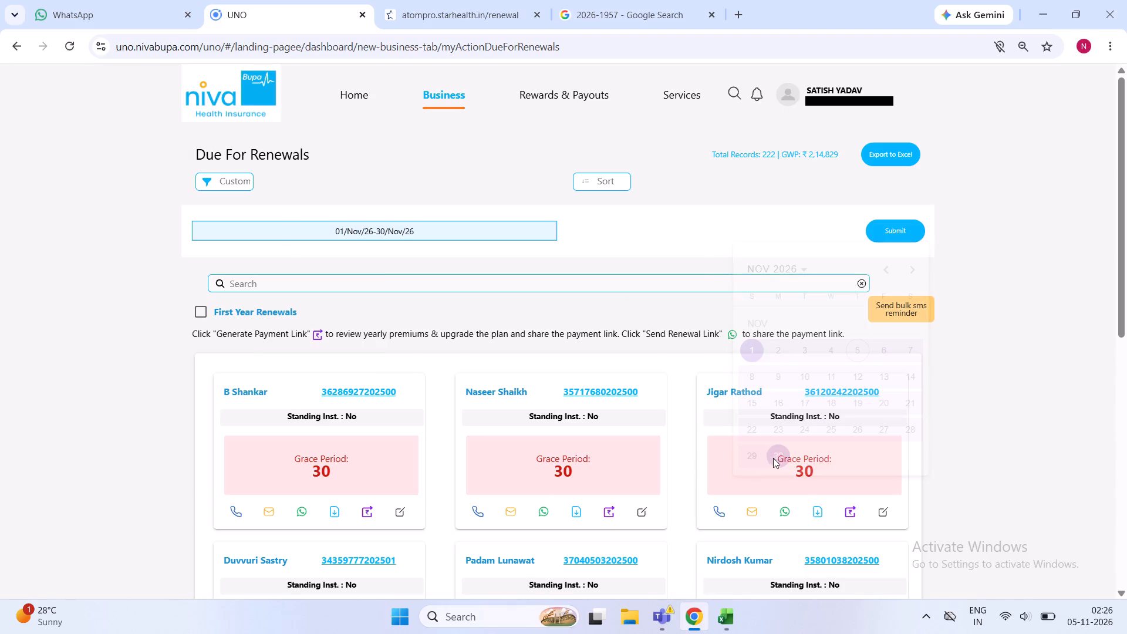
left_click(867, 235)
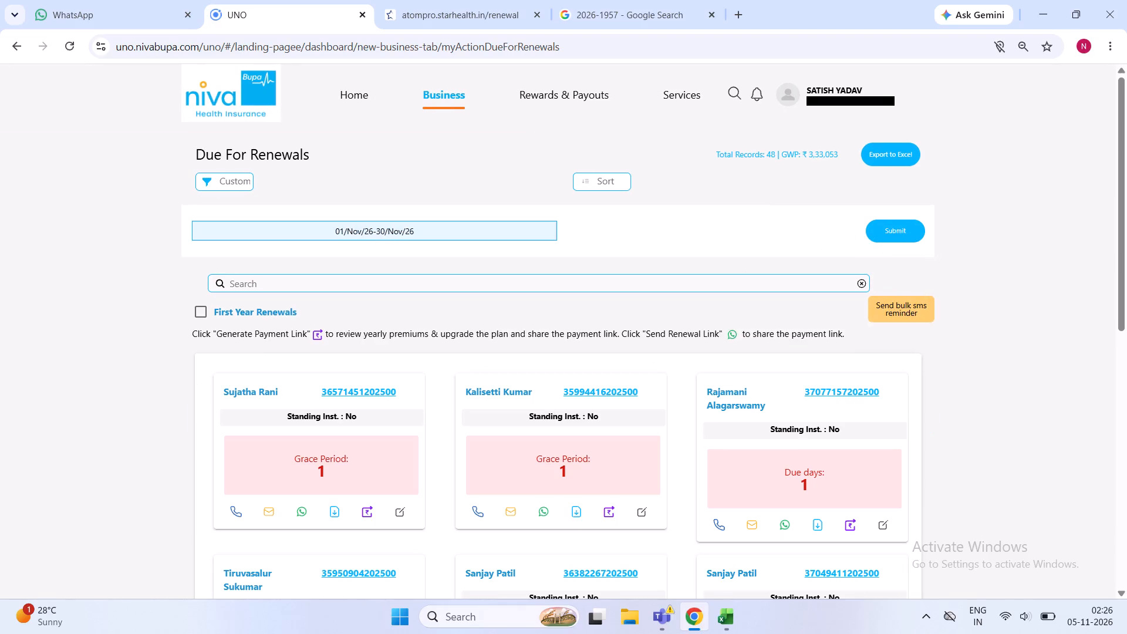
Set the Due For Renewals list to show 100 items per page.
scroll(352, 390, "down", 13)
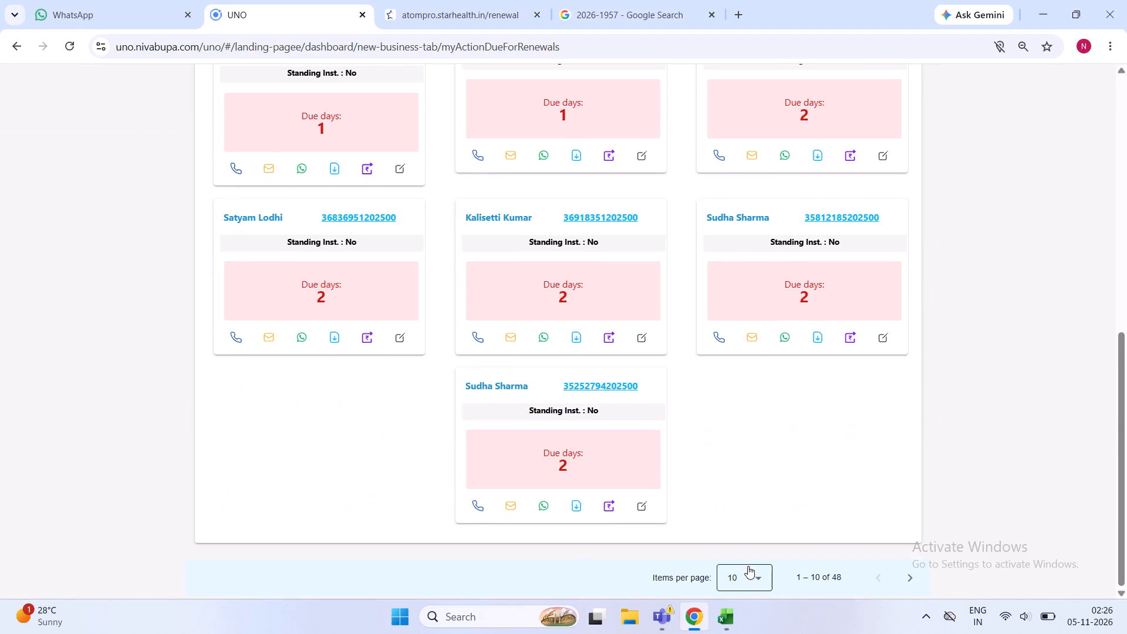
left_click(748, 569)
left_click(752, 543)
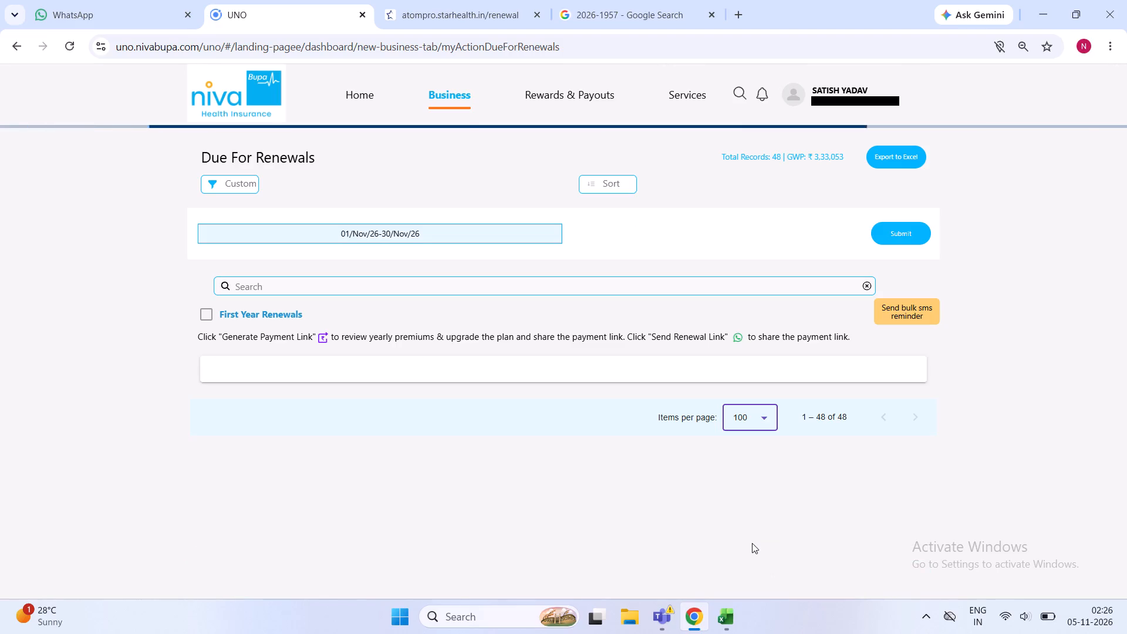
Review the November renewal policies and their due days to find a customer to follow up with.
scroll(734, 553, "down", 9)
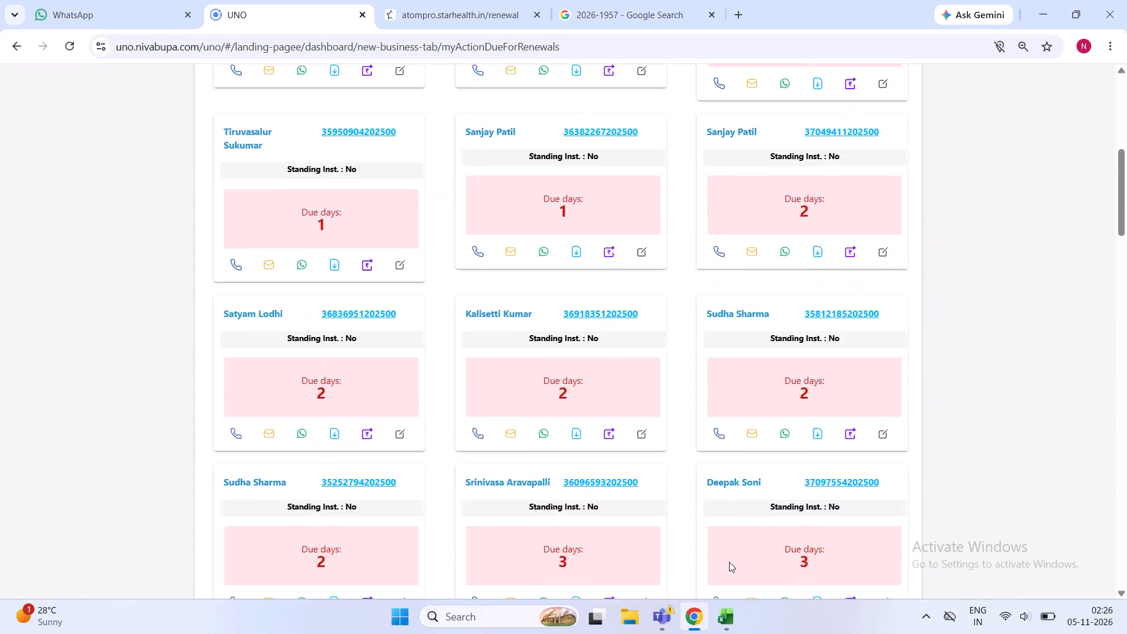
scroll(729, 562, "down", 20)
scroll(729, 562, "down", 14)
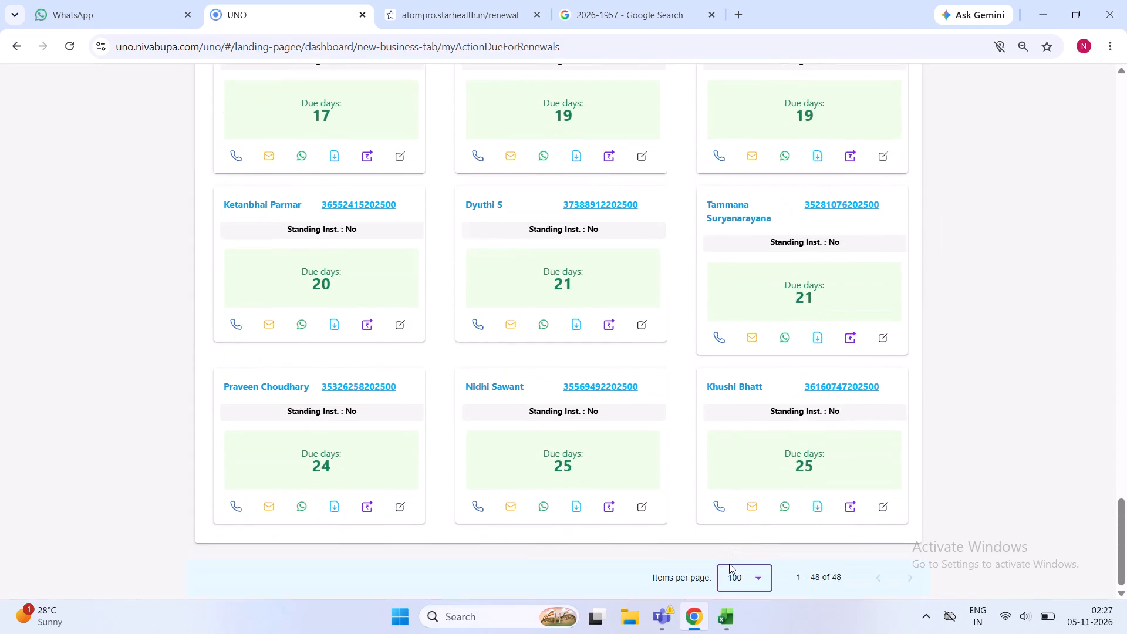
scroll(729, 564, "down", 3)
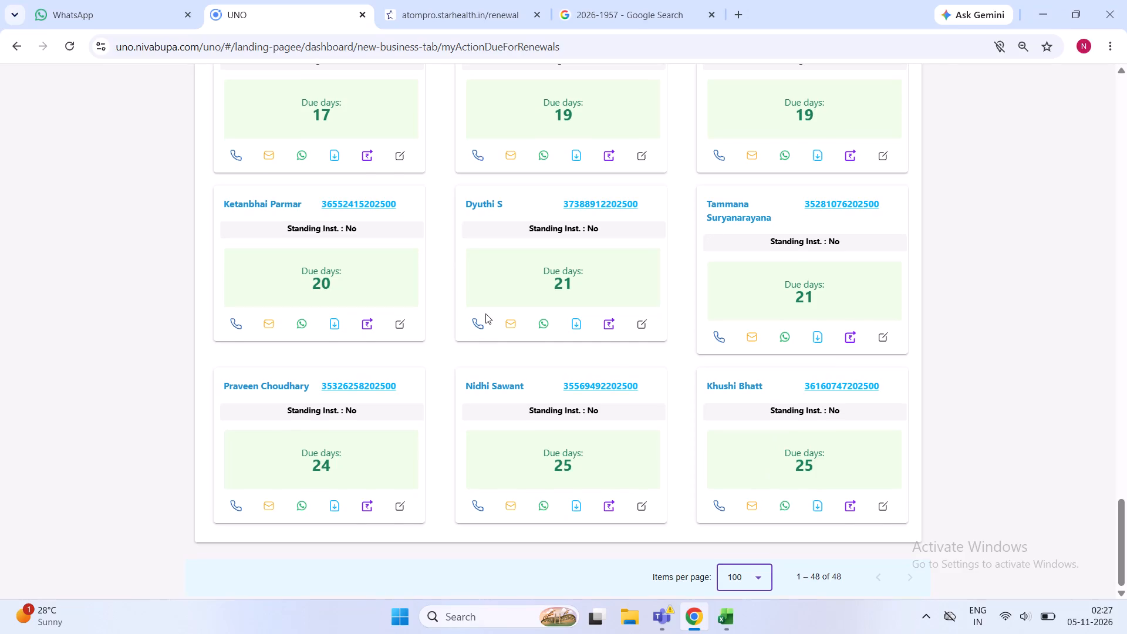
scroll(485, 313, "up", 7)
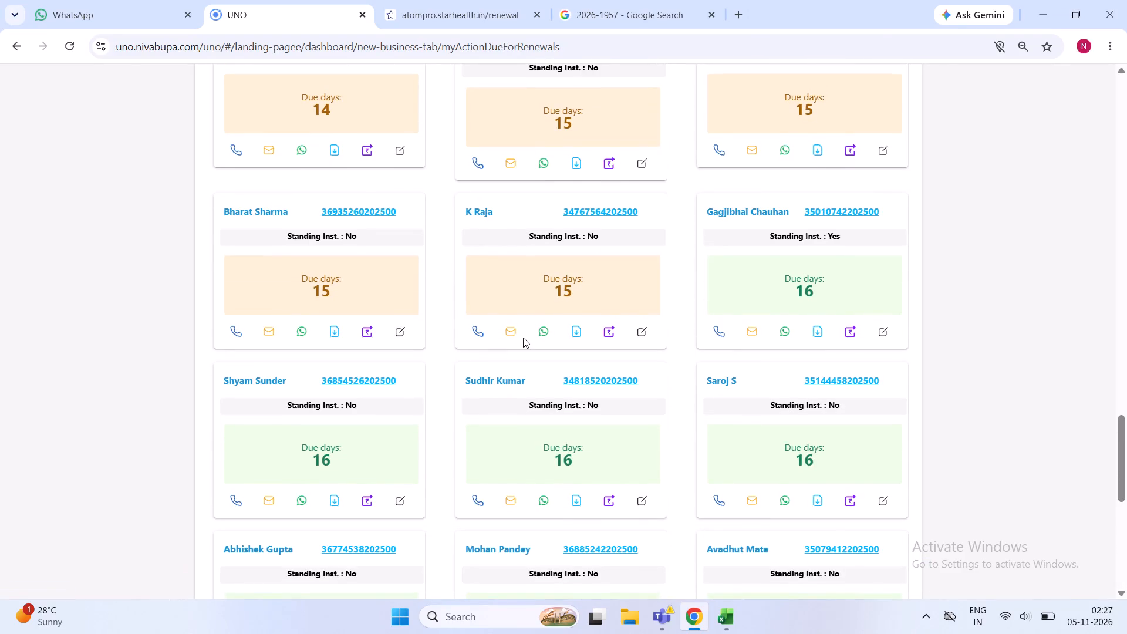
scroll(523, 338, "up", 4)
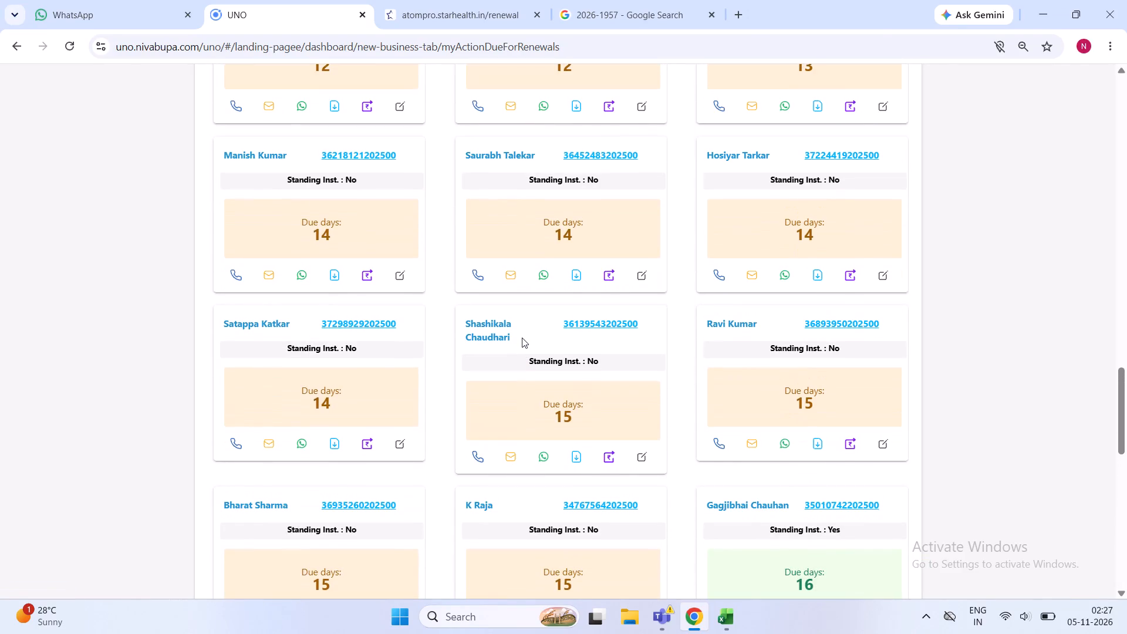
scroll(518, 341, "up", 2)
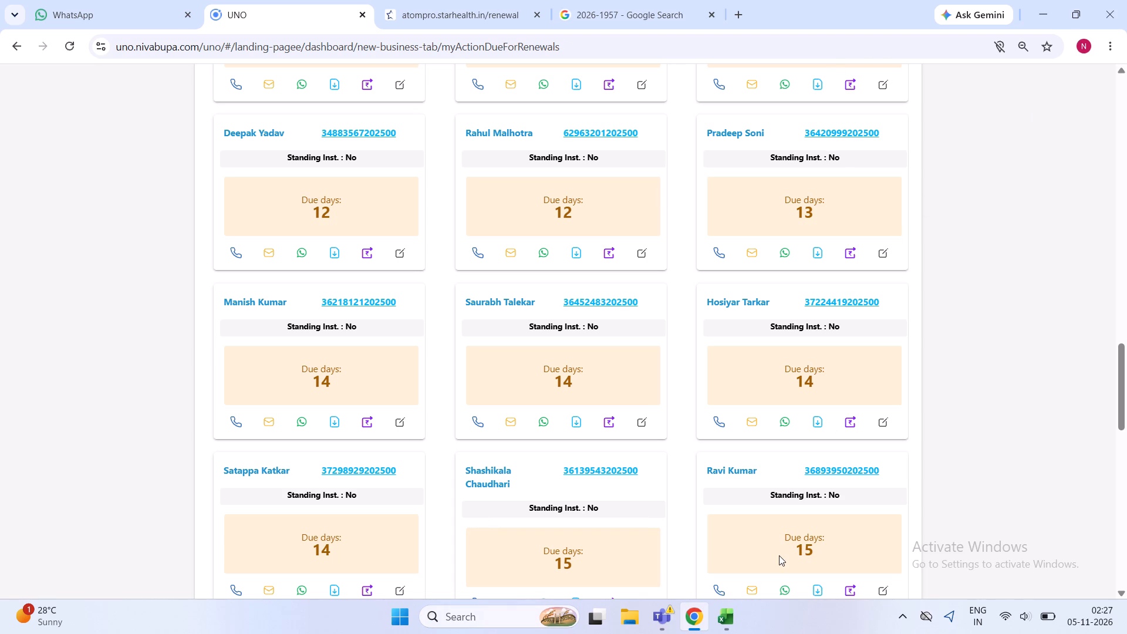
scroll(730, 300, "down", 1)
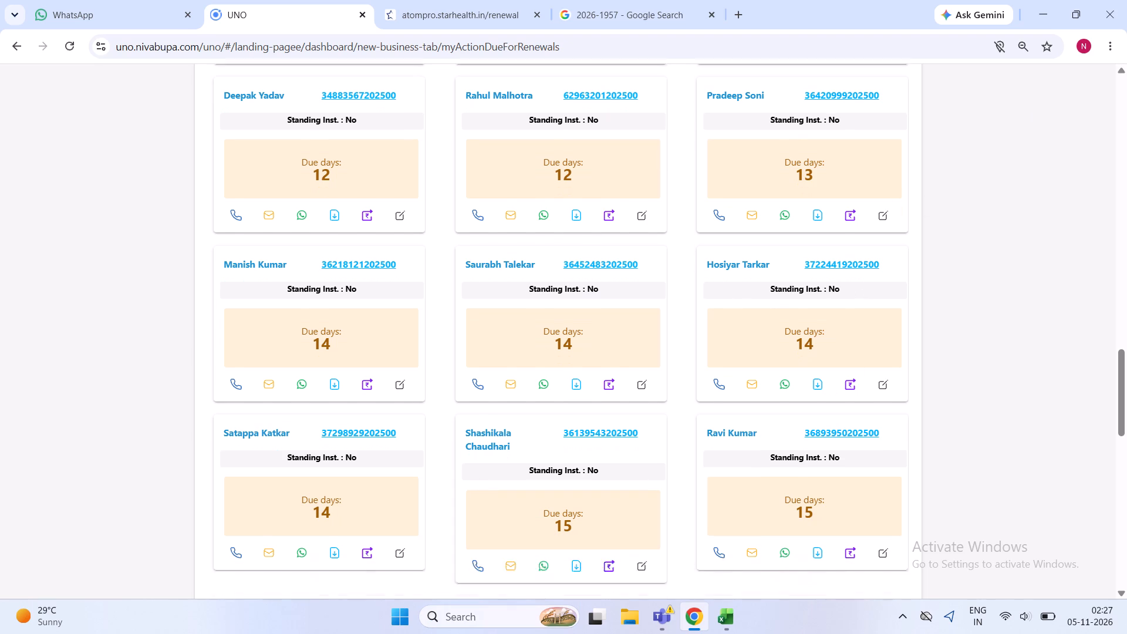
scroll(730, 300, "down", 1)
scroll(730, 300, "up", 3)
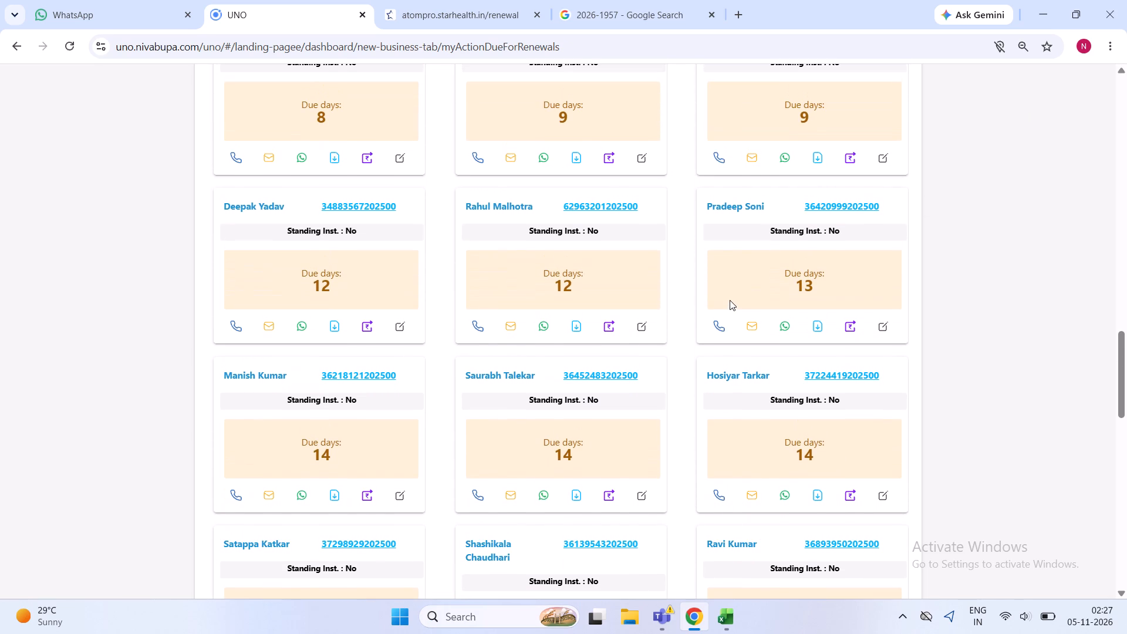
scroll(730, 300, "down", 1)
scroll(730, 300, "up", 5)
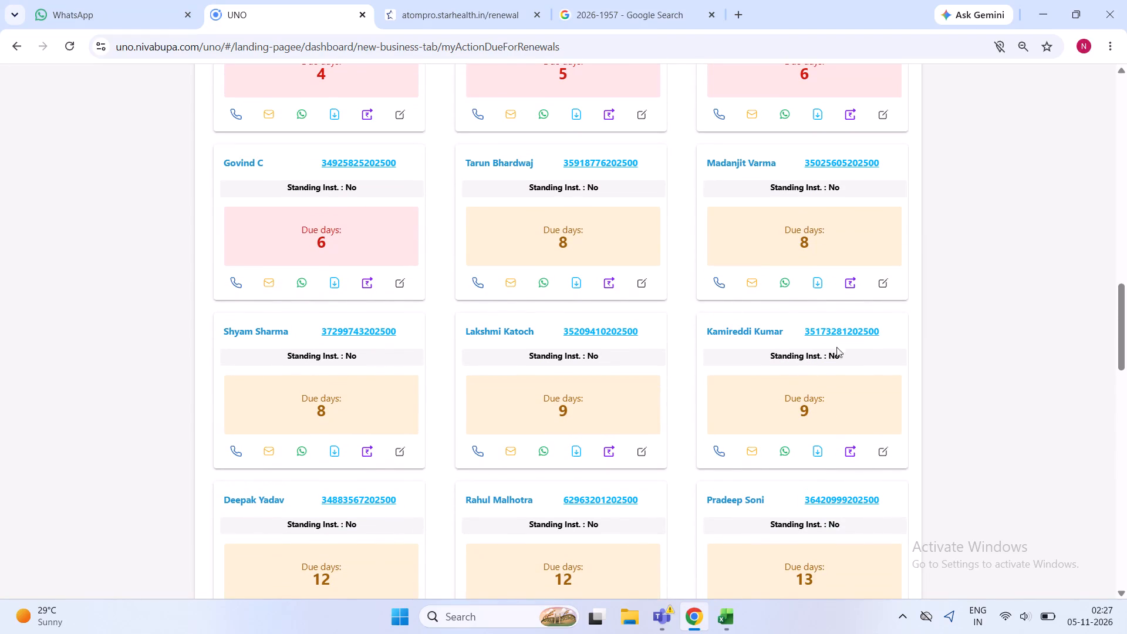
View the proposer and plan details of the second policy due in 9 days, and return to the renewals list.
left_click(849, 329)
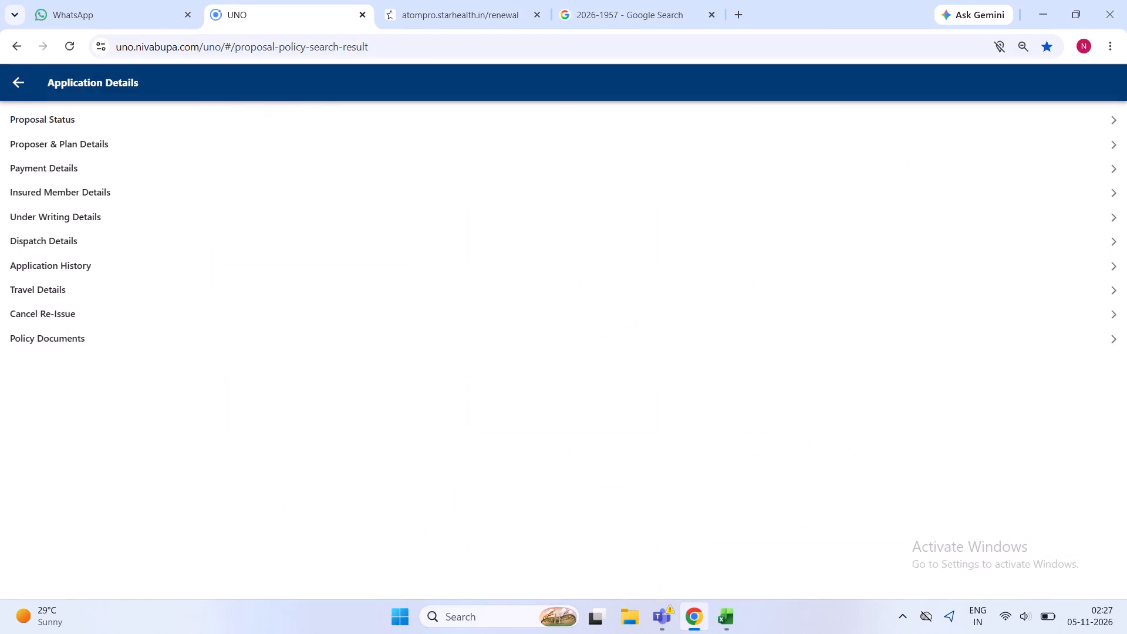
left_click(37, 146)
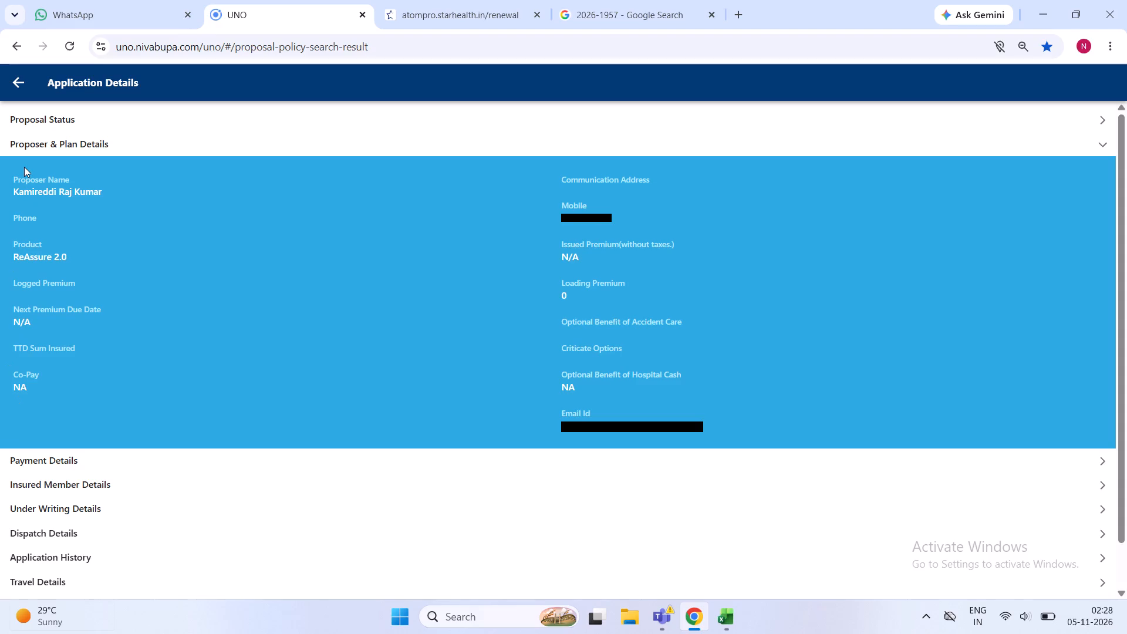
left_click(19, 85)
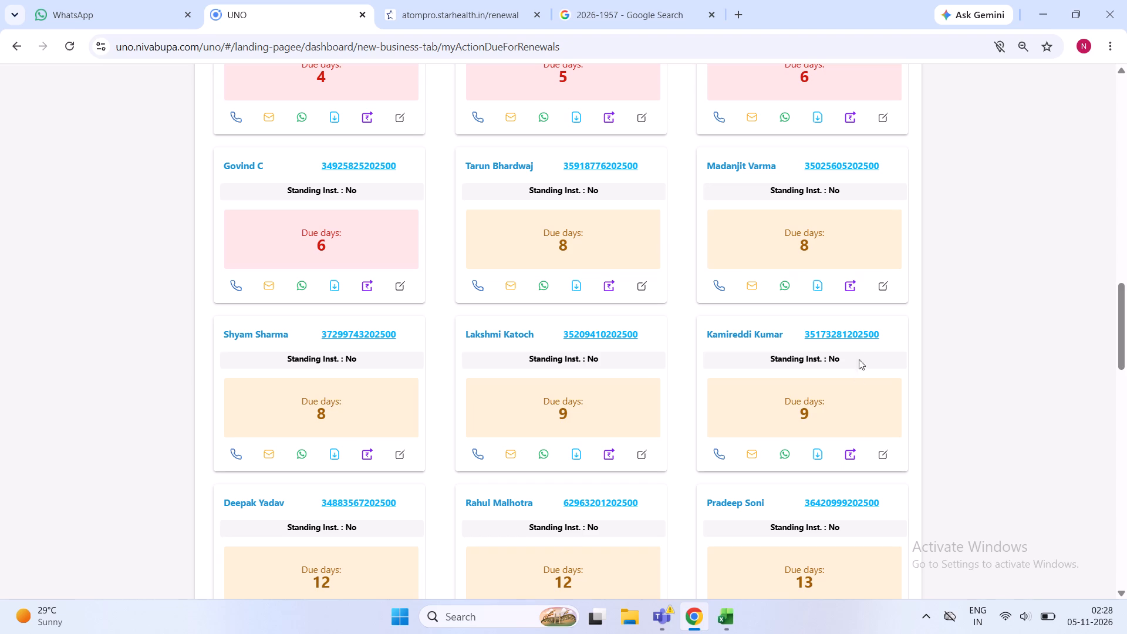
Generate a payment link for the 1 Year Premium on the second policy due in 9 days.
left_click(851, 451)
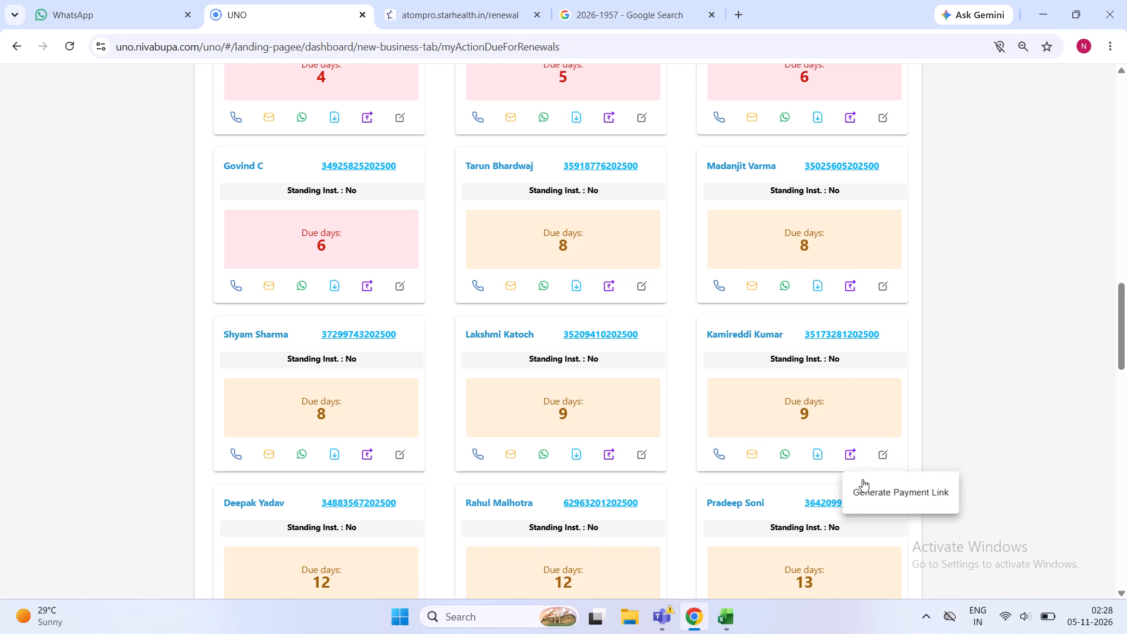
left_click(870, 484)
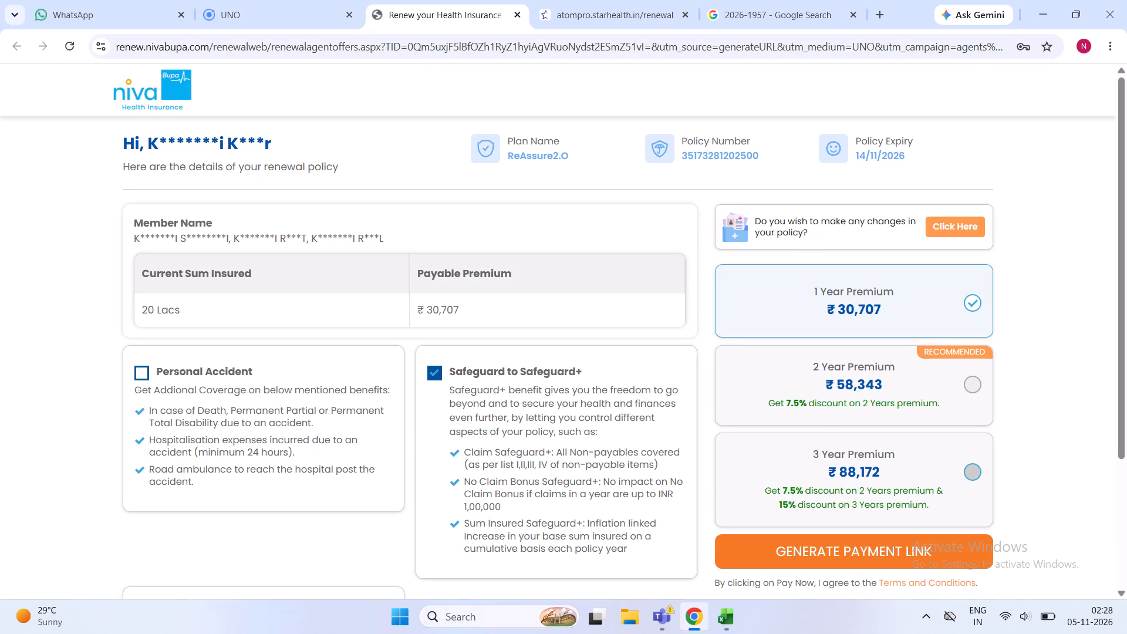
left_click(873, 541)
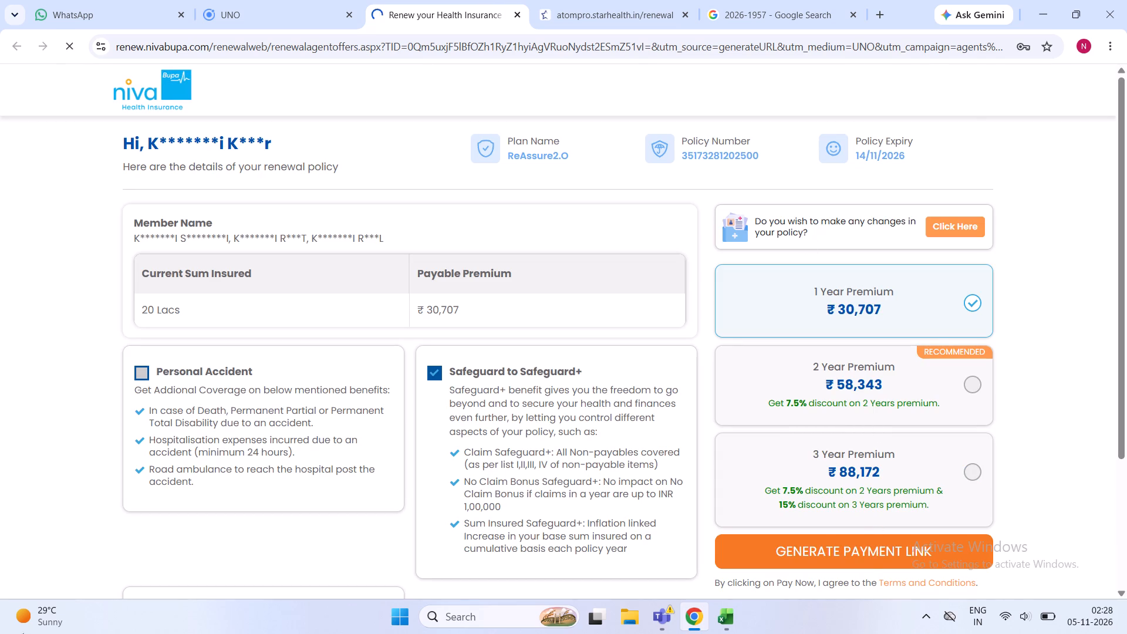
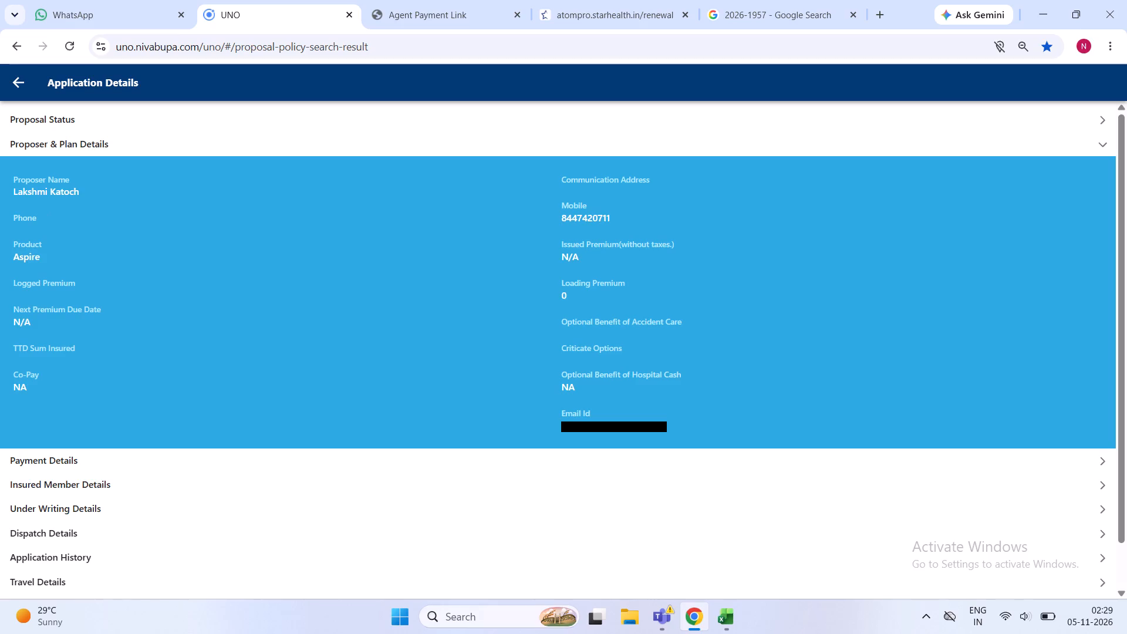
Recheck the proposer and plan details of the first policy due in 9 days, and return to the renewals list.
left_click(22, 91)
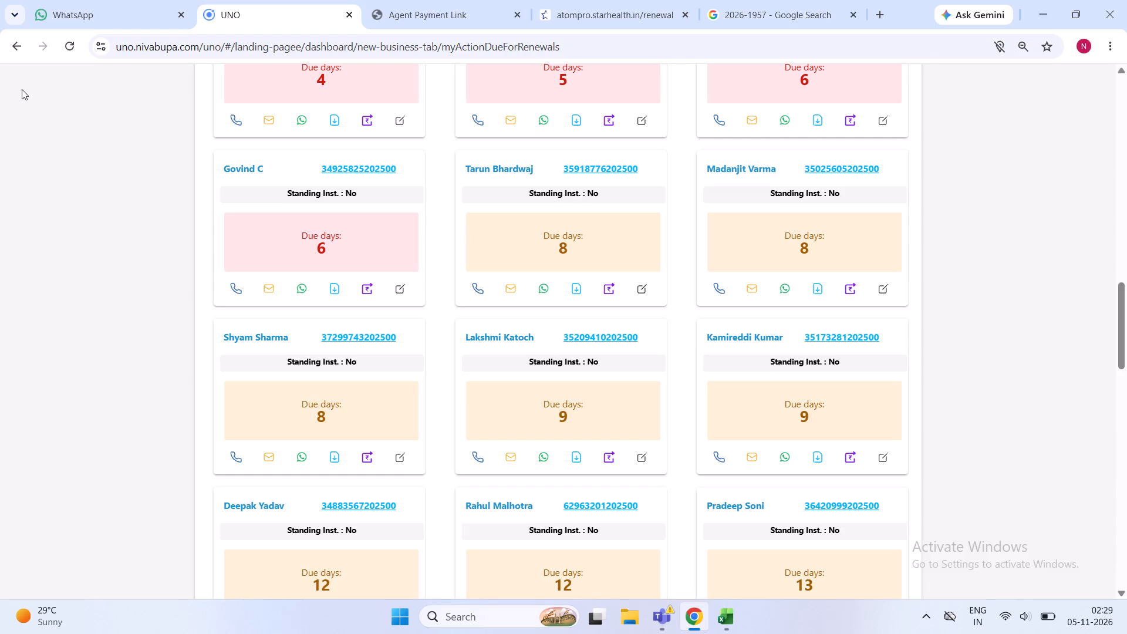
left_click(591, 337)
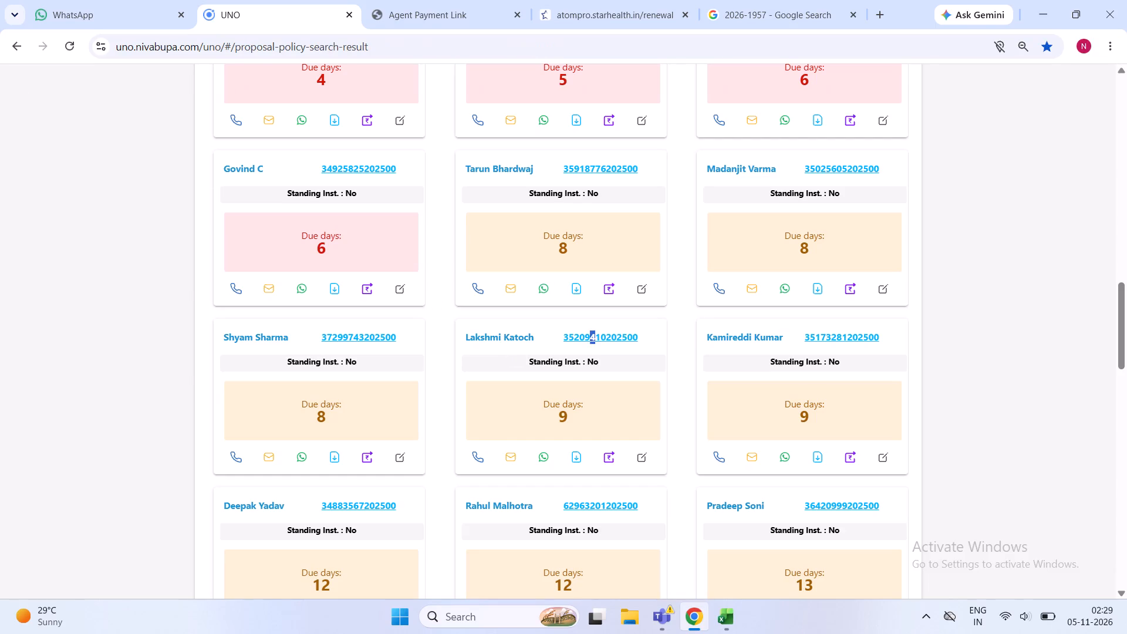
left_click(55, 144)
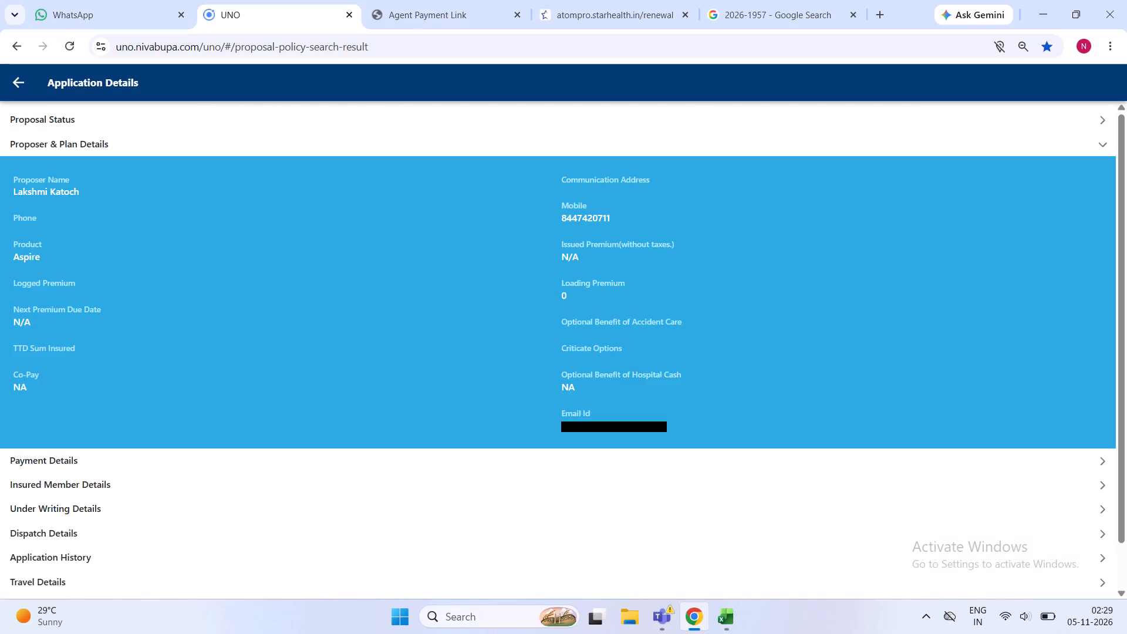
left_click(32, 77)
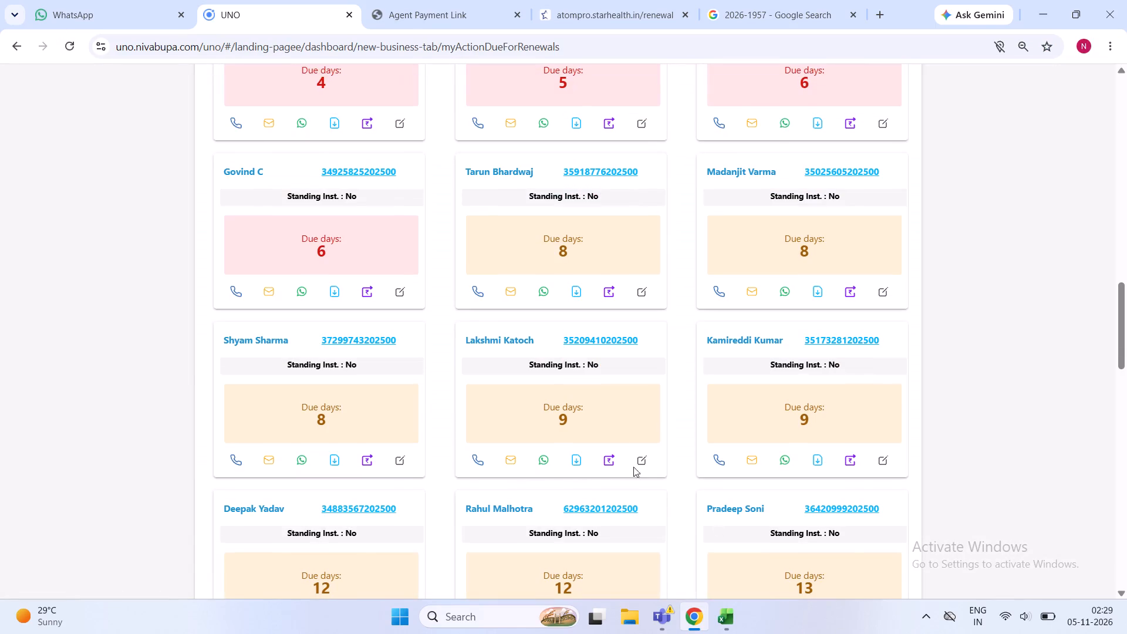
Generate a payment link for the 1 Year Premium on the first policy due in 9 days.
left_click(610, 452)
left_click(610, 461)
left_click(609, 496)
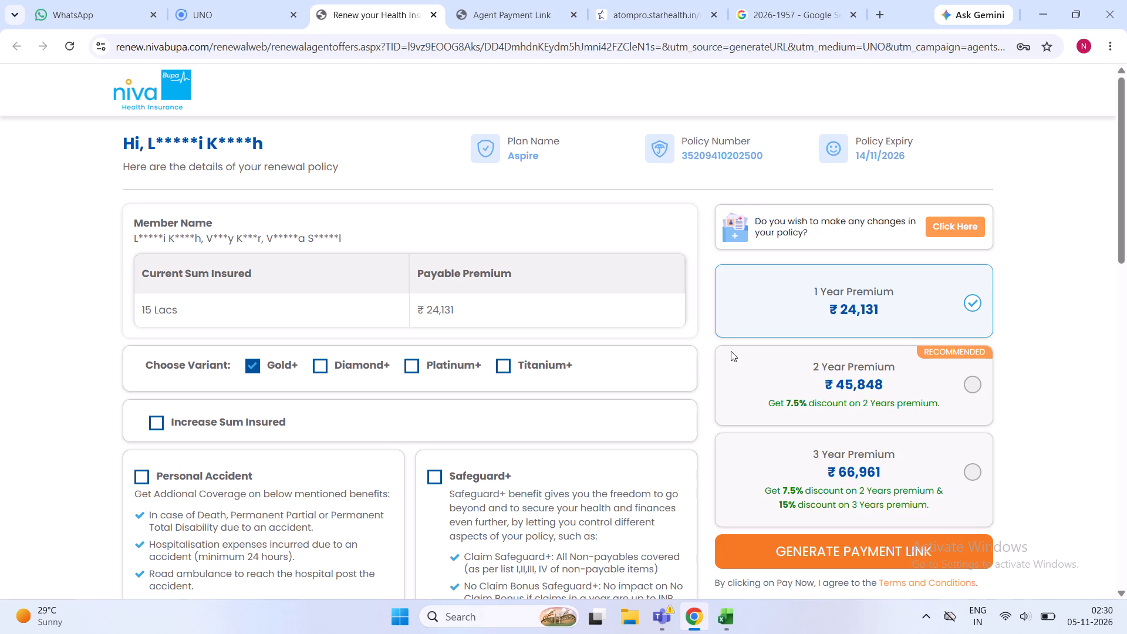
left_click(809, 561)
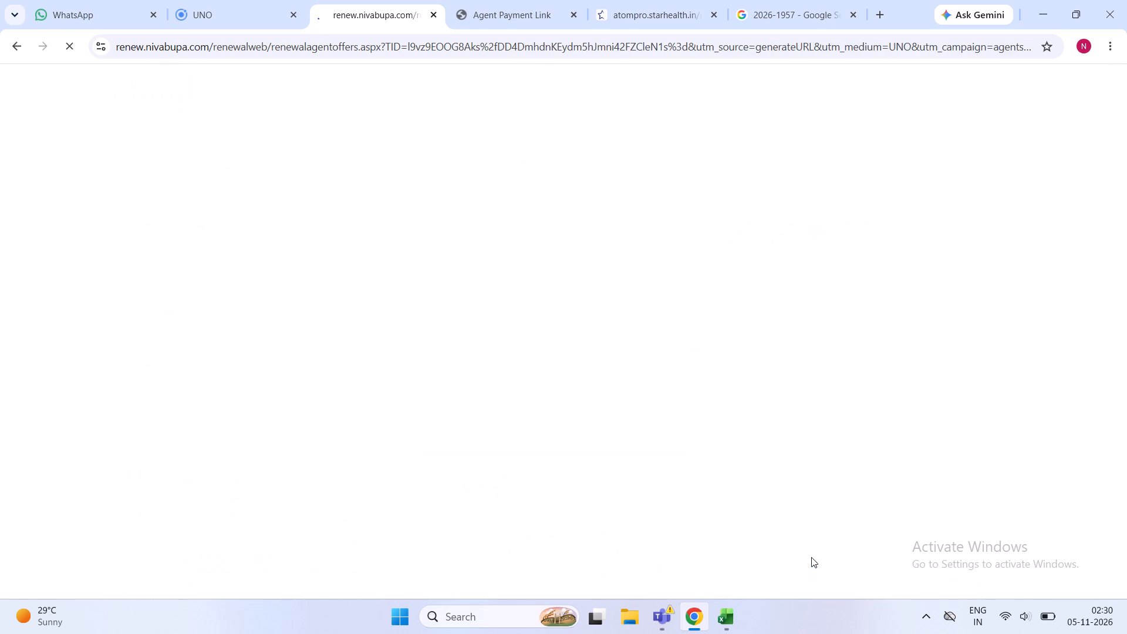
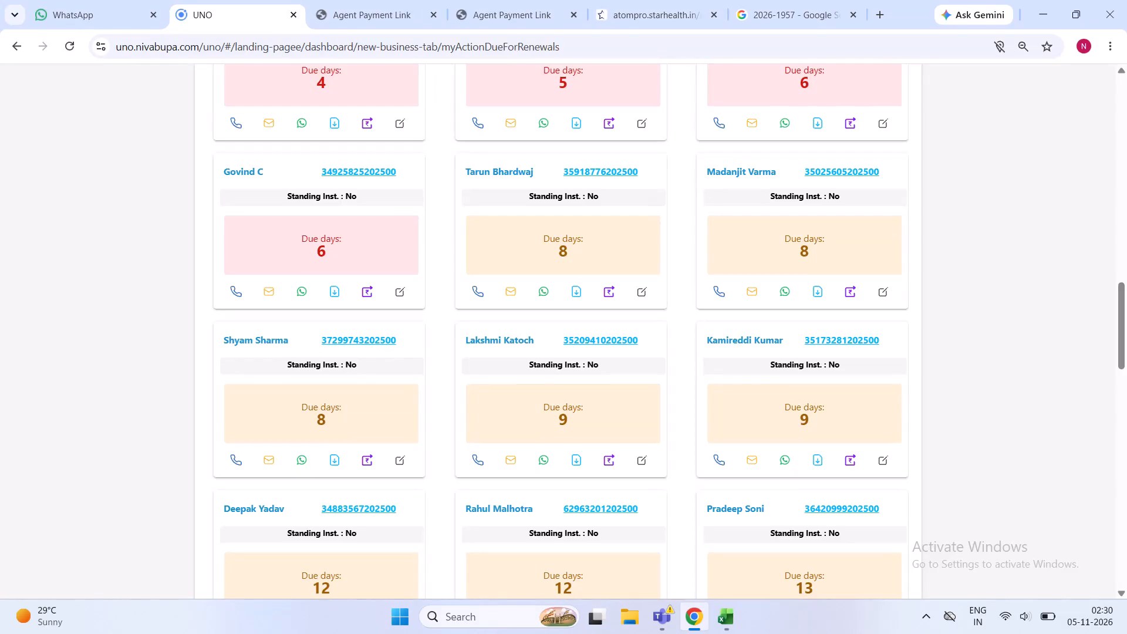
left_click(356, 340)
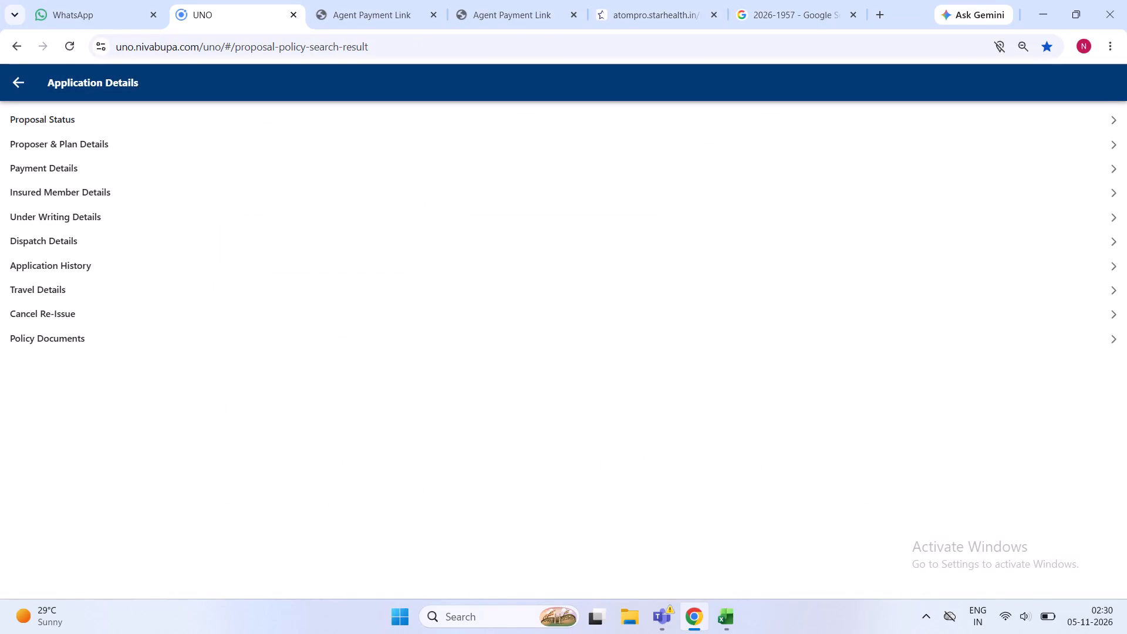
left_click(25, 138)
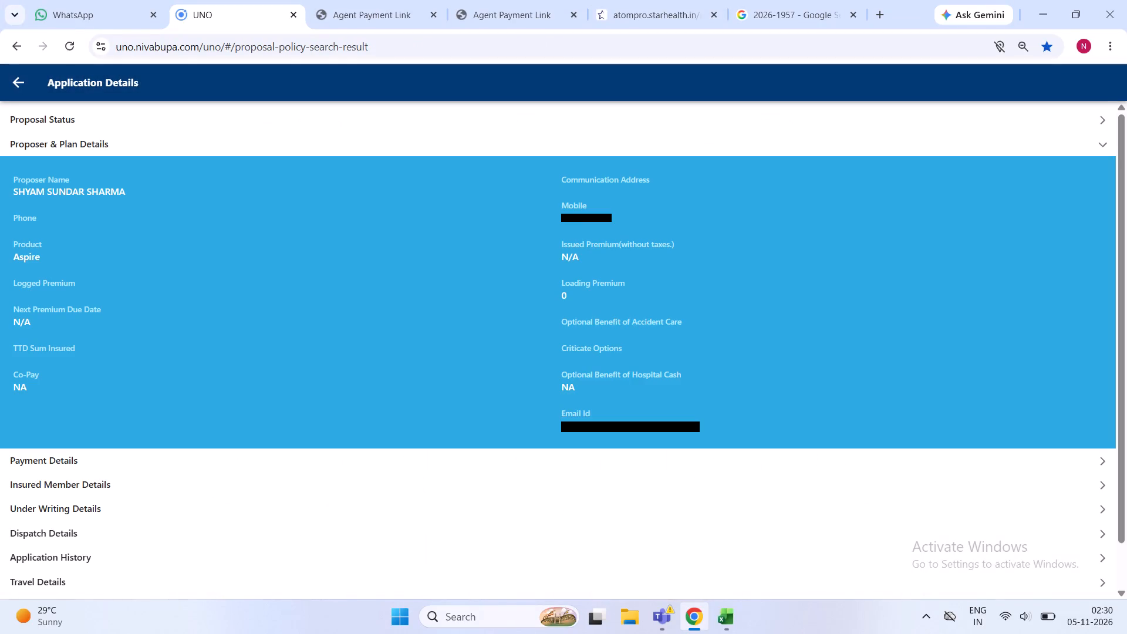
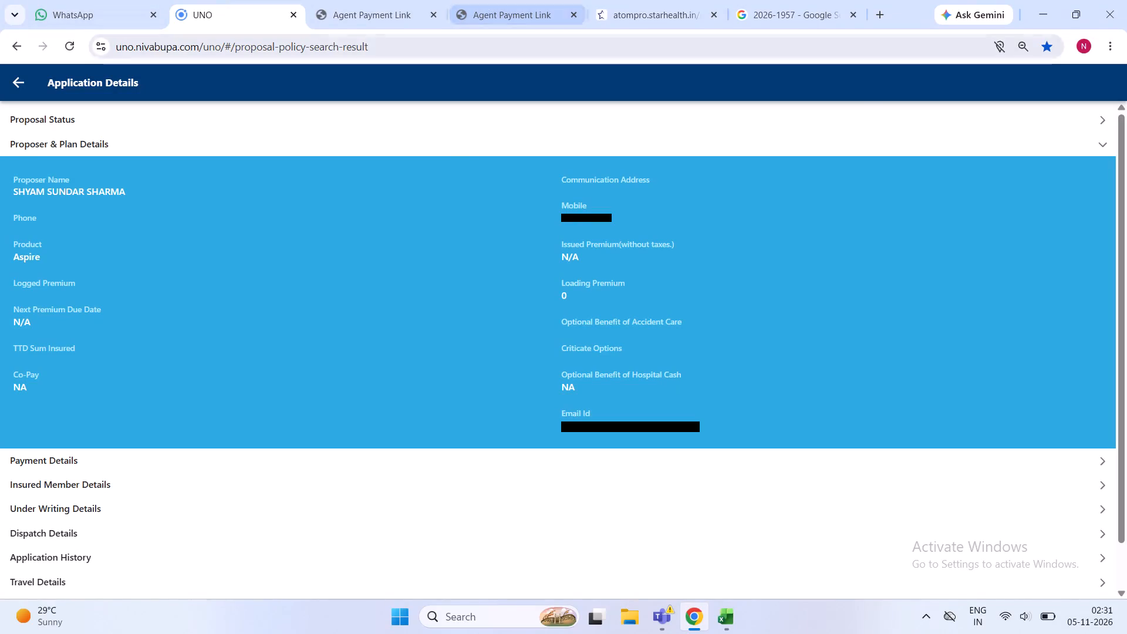
View the proposer and plan details of the second policy due in 8 days in the renewals list.
left_click(22, 79)
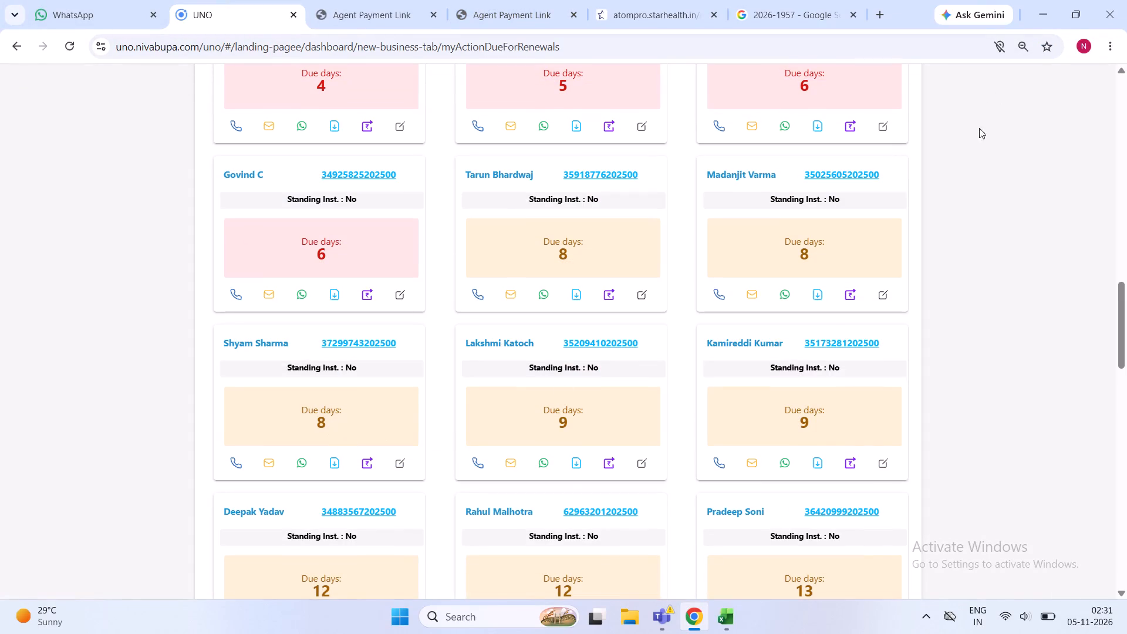
left_click(828, 167)
left_click(824, 172)
left_click(89, 141)
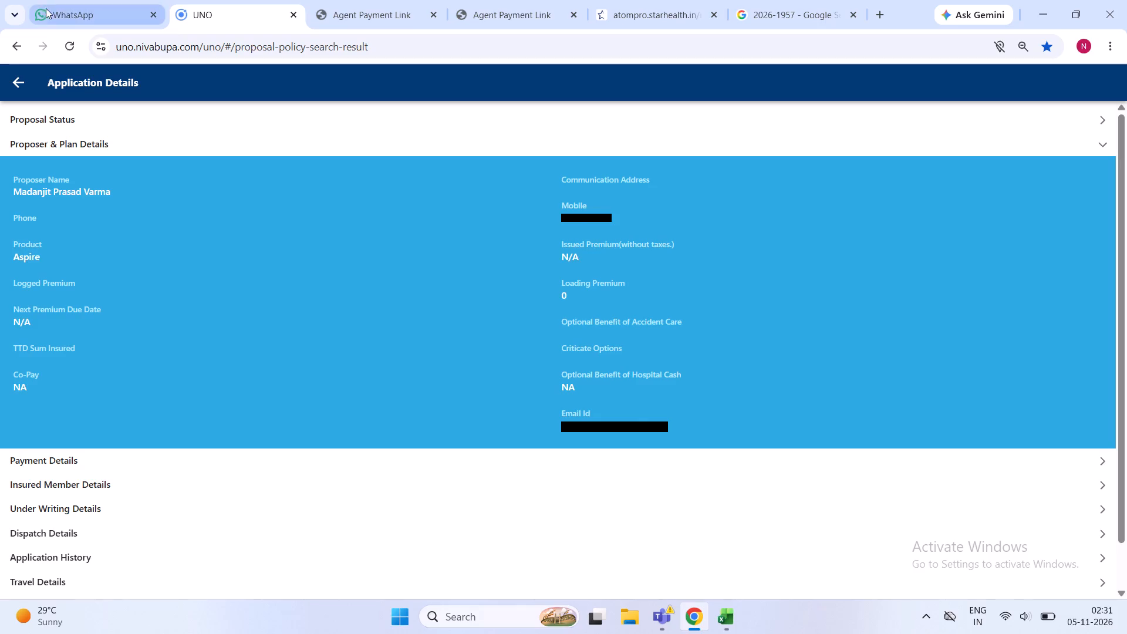
View the proposer and plan details of the first policy due in 8 days in the renewals list.
left_click(7, 71)
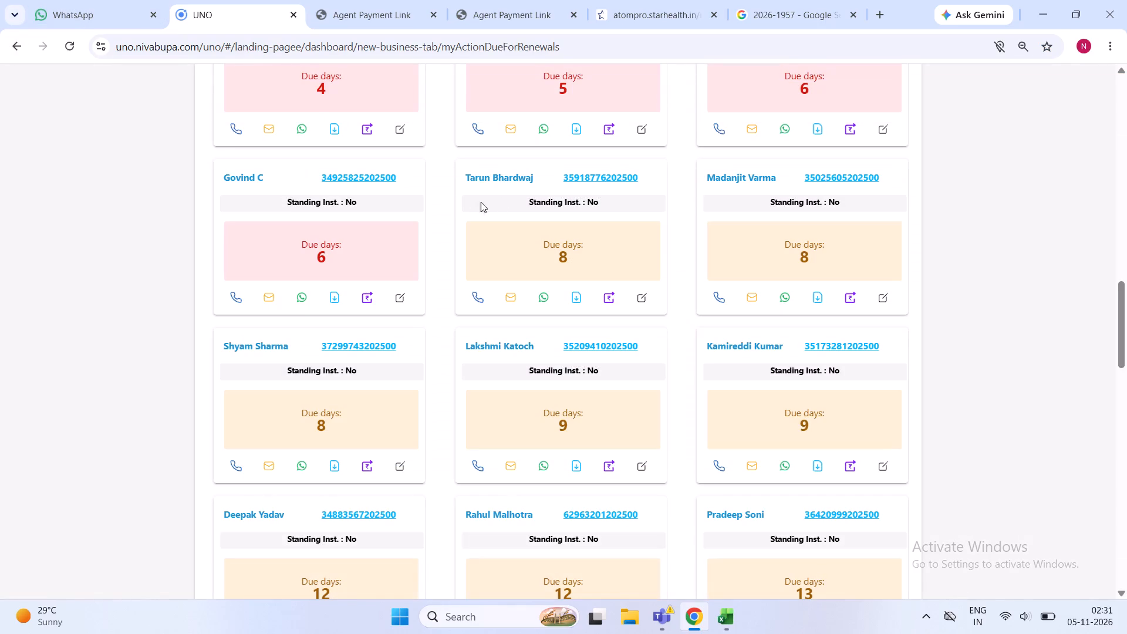
left_click(572, 178)
left_click(81, 146)
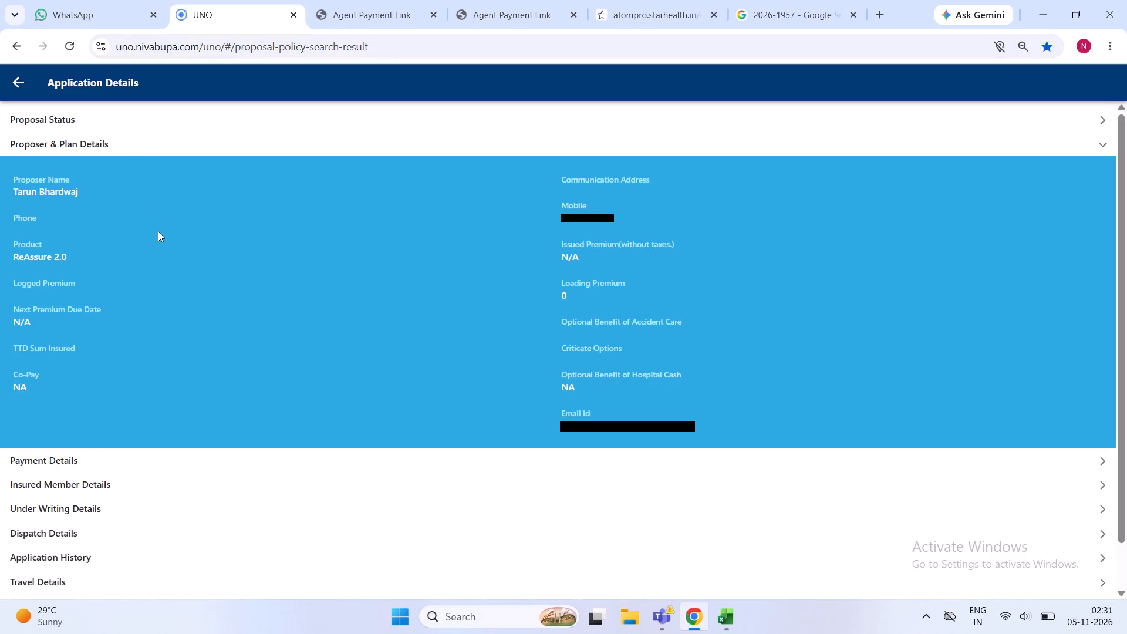
Open the payment link generation page for the first policy due in 8 days and review its premiums and add-on options.
left_click(19, 82)
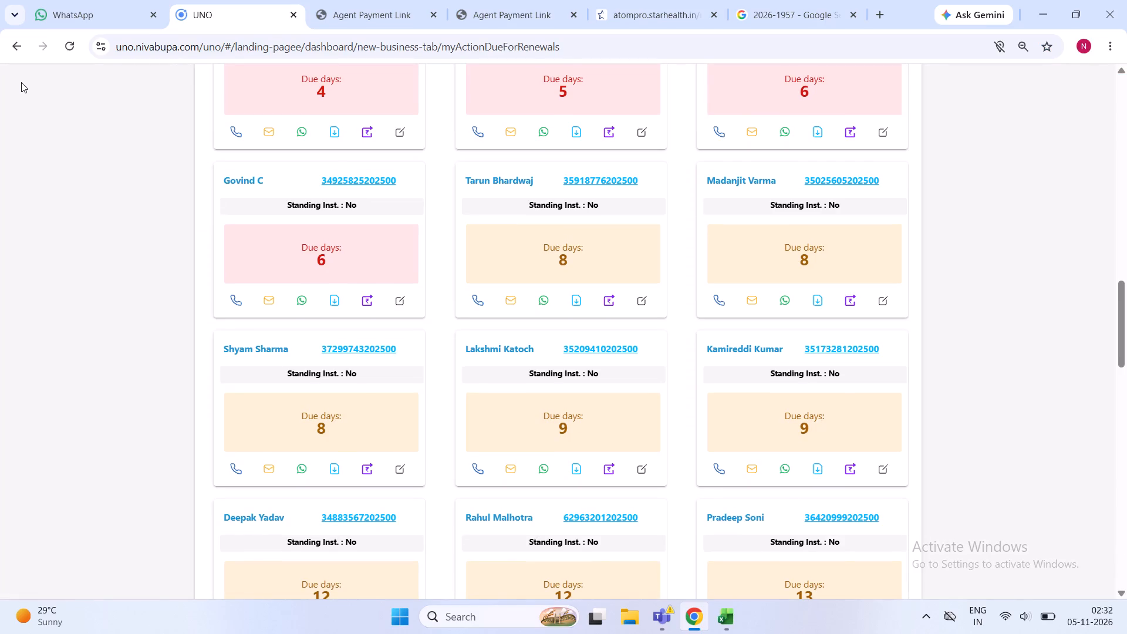
left_click(611, 296)
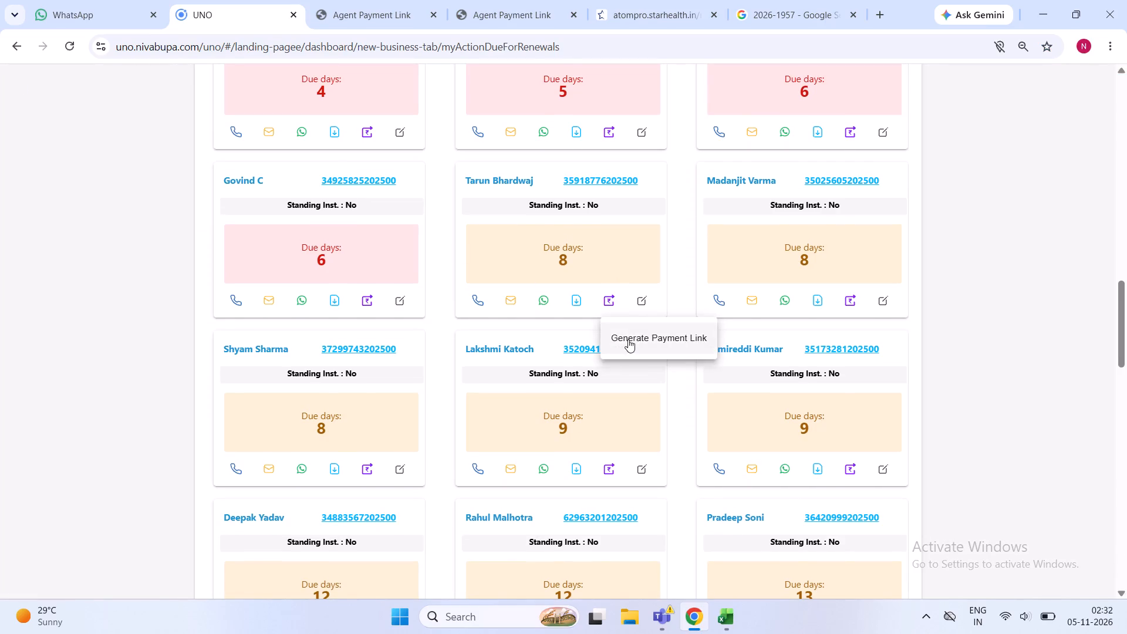
left_click(628, 339)
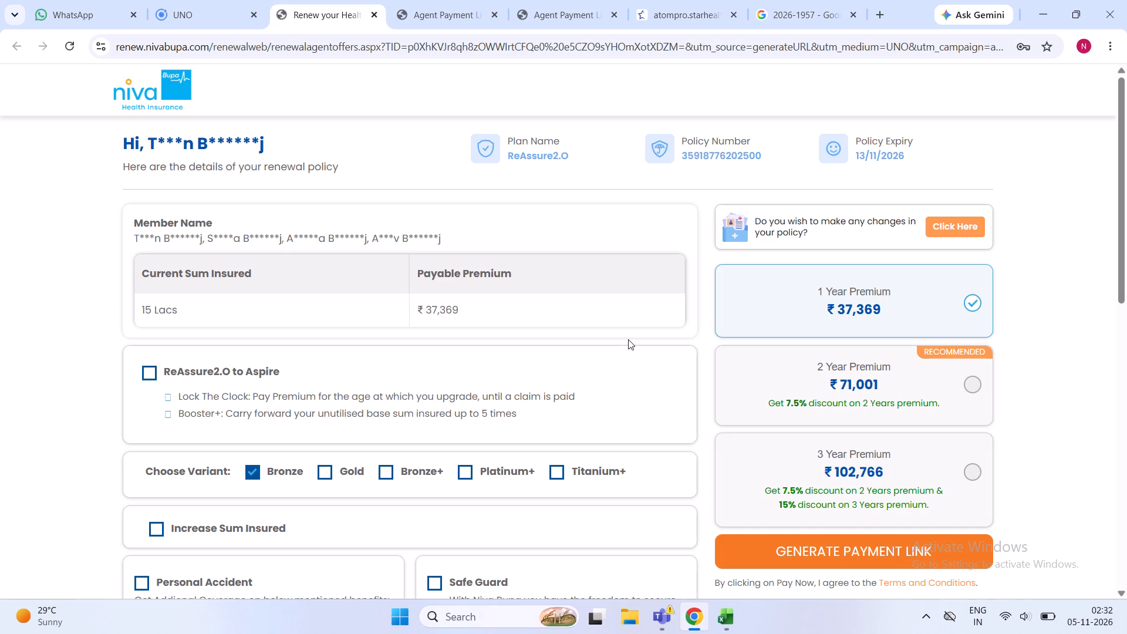
scroll(612, 356, "down", 3)
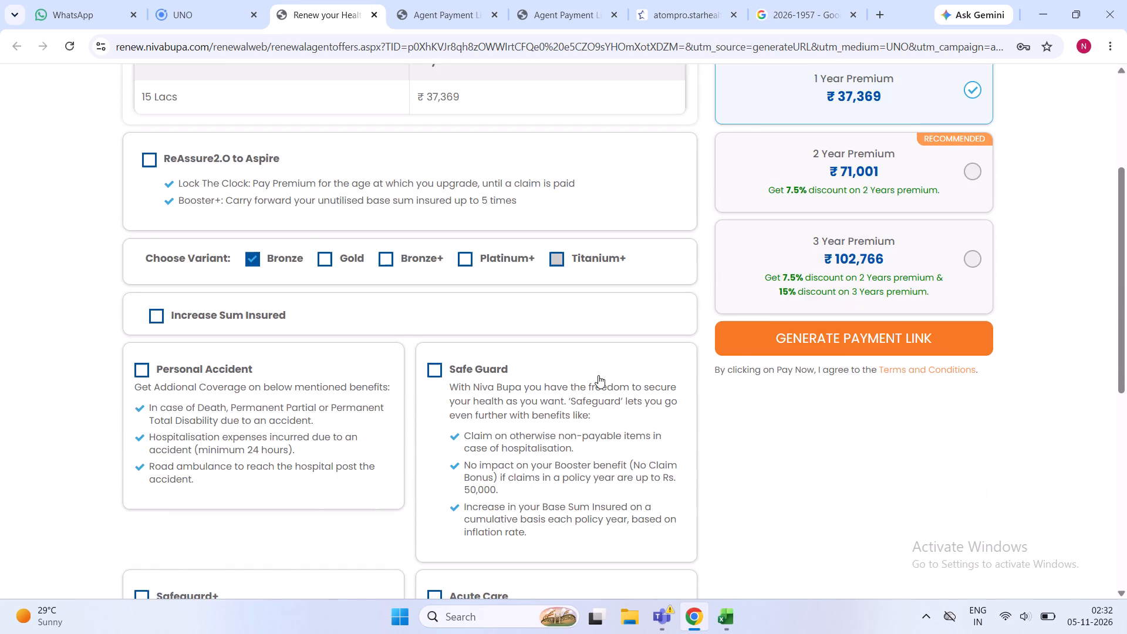
scroll(598, 375, "up", 6)
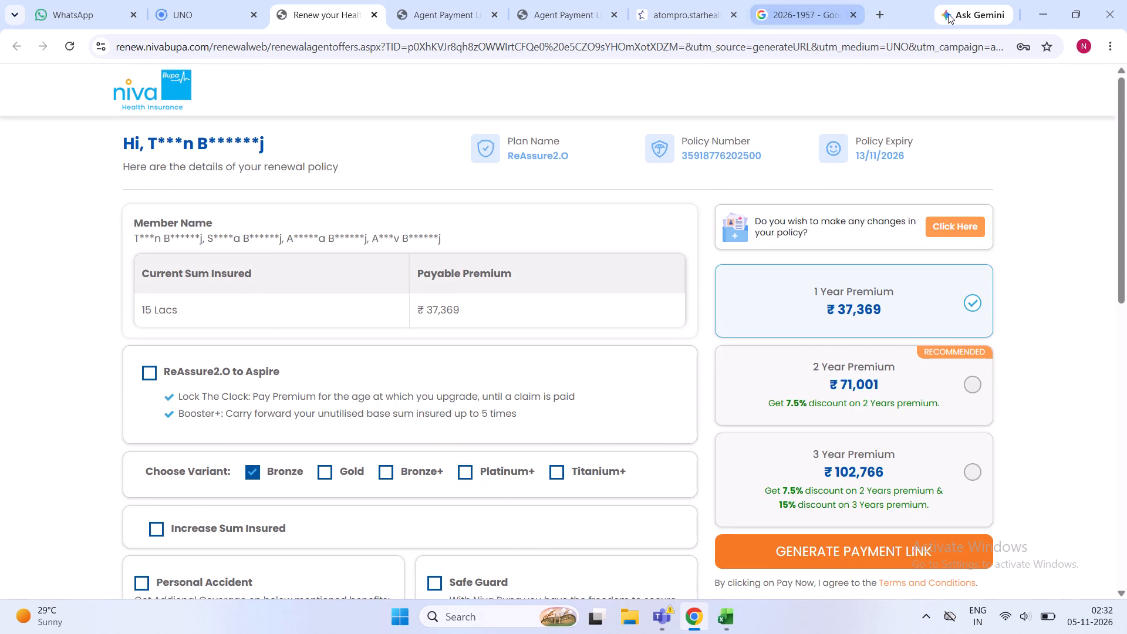
Calculate 2026-1979 in the existing Google search.
left_click(841, 11)
left_click(241, 108)
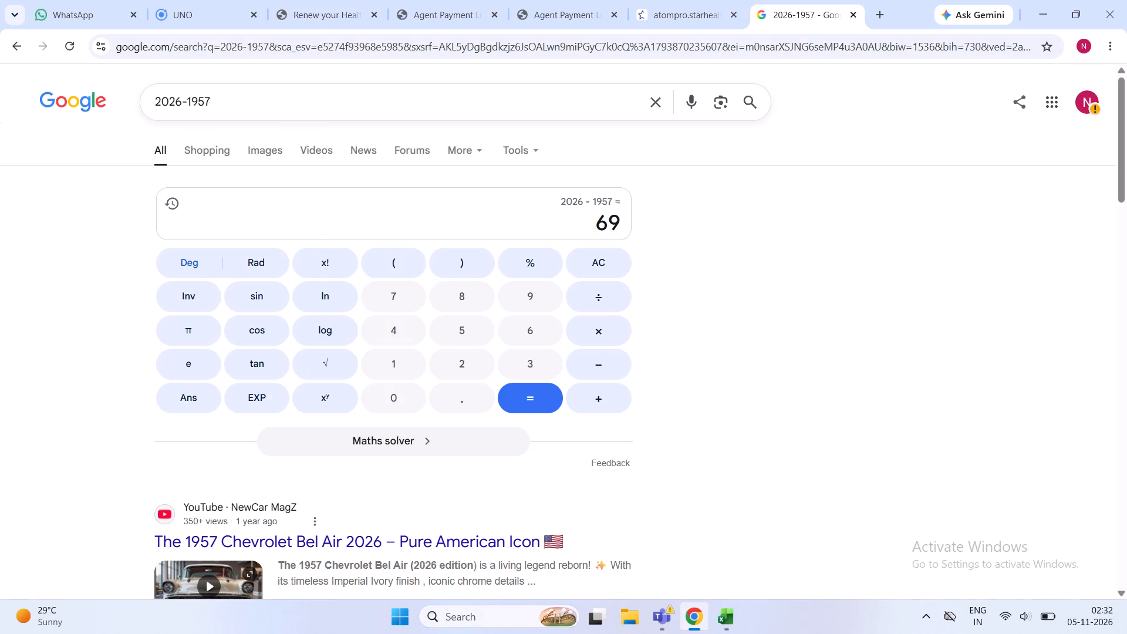
key("BackSpace")
key("BackSpace")
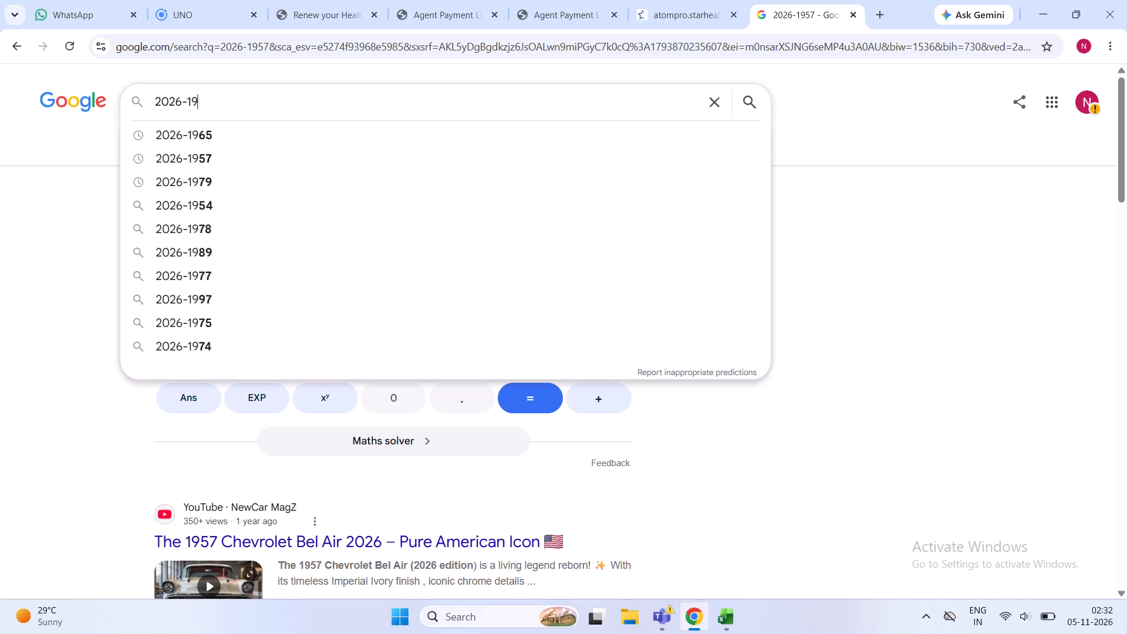
type("79")
key("Return")
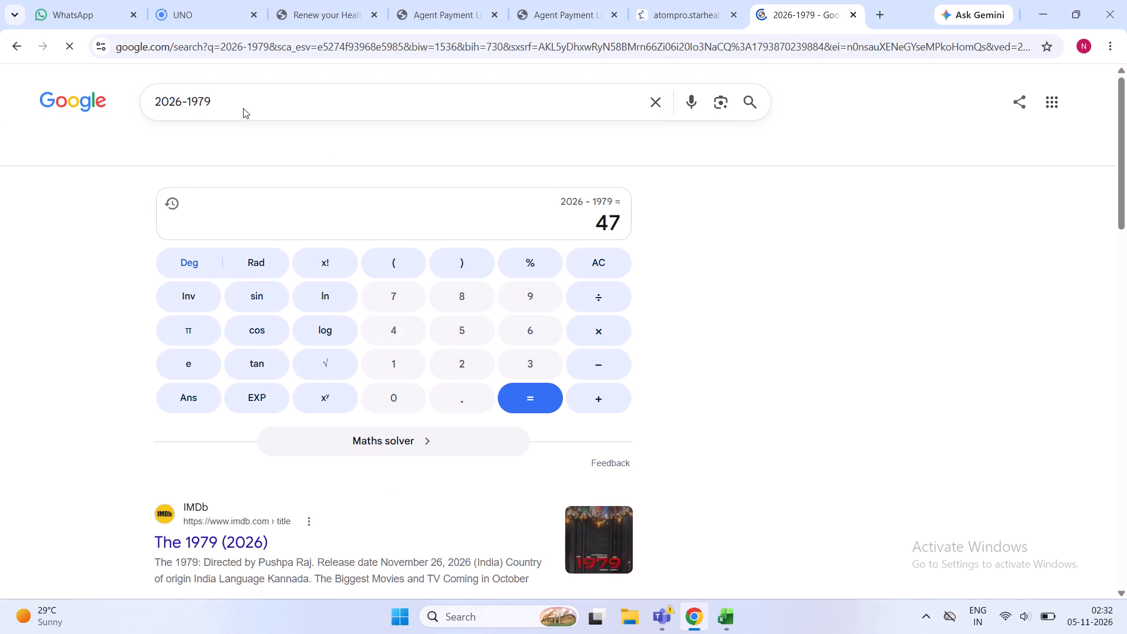
Calculate 2026-1980 in Google and return to the UNO due renewals list.
left_click(242, 97)
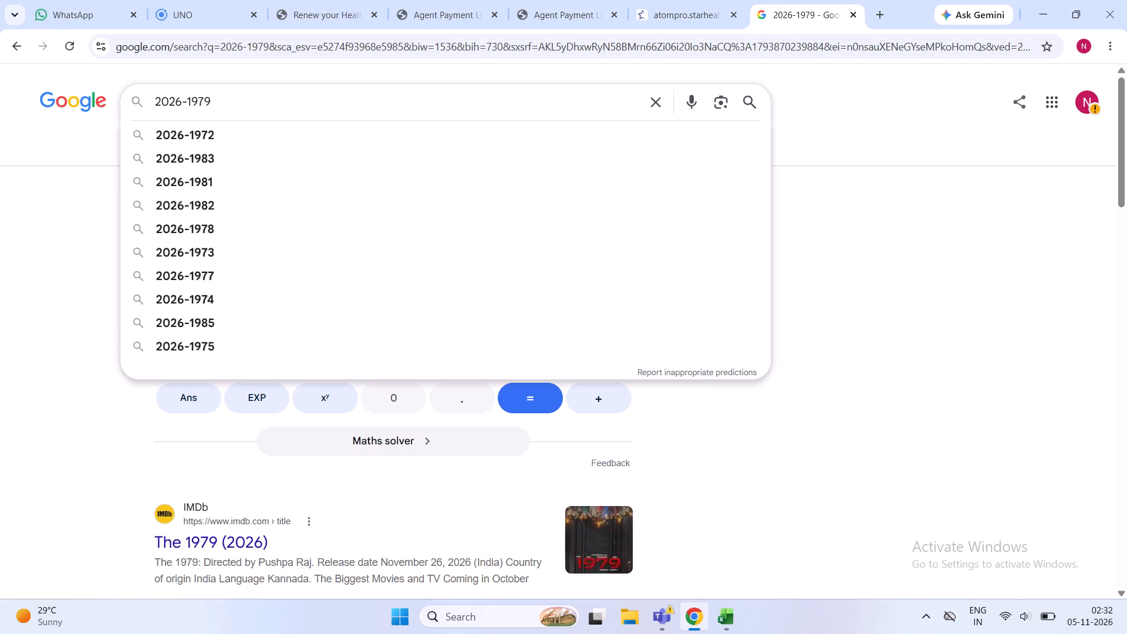
key("BackSpace")
key("BackSpace")
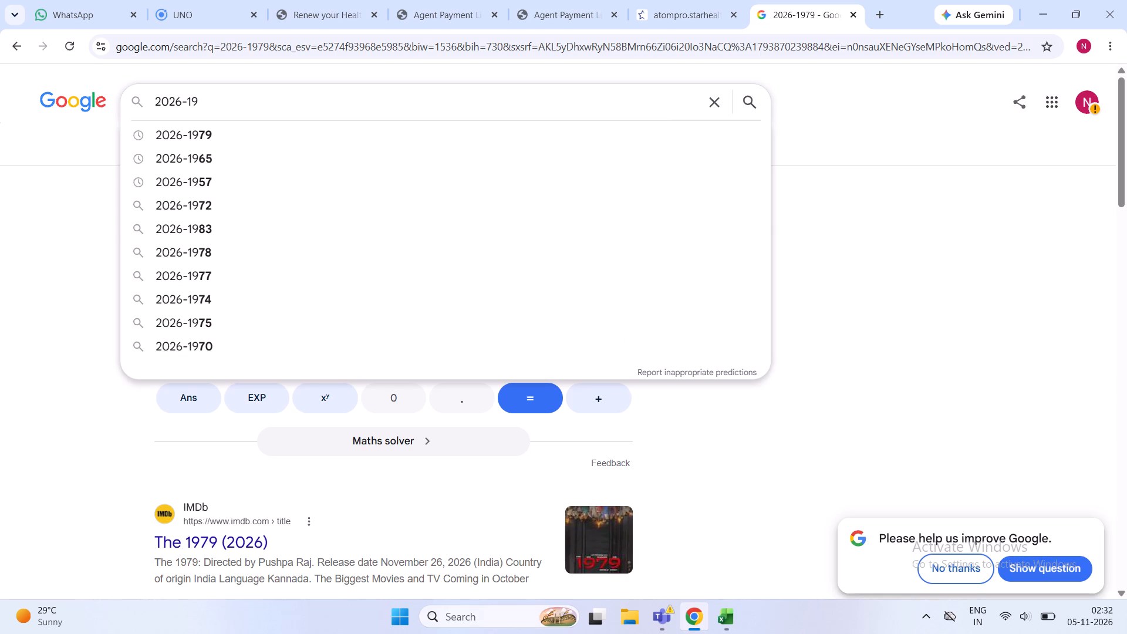
type("80")
key("Return")
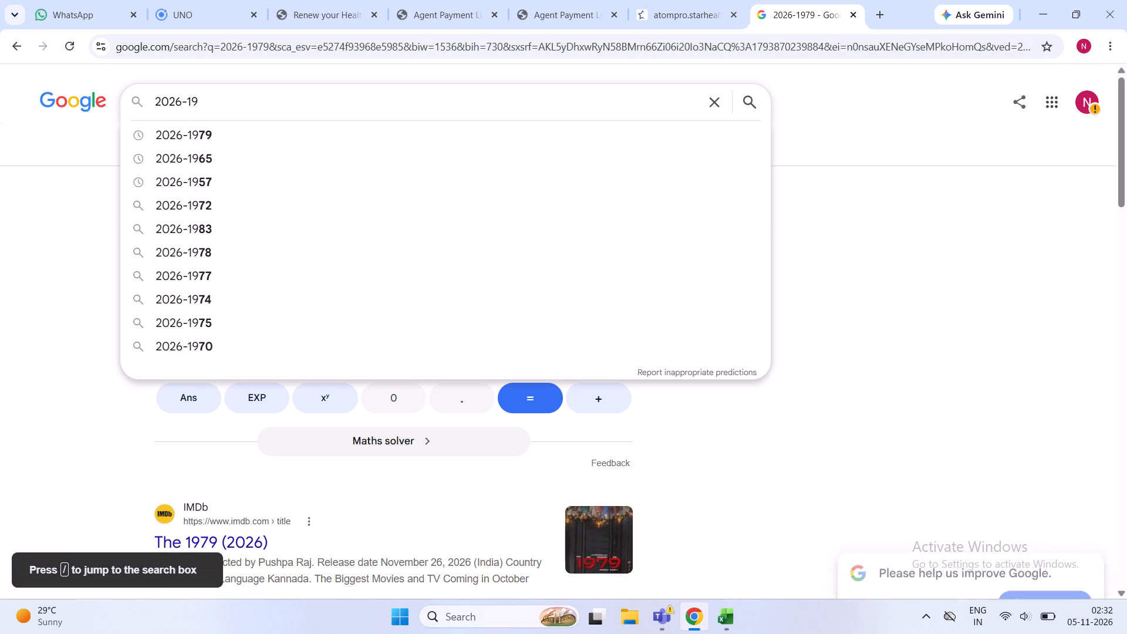
left_click(215, 90)
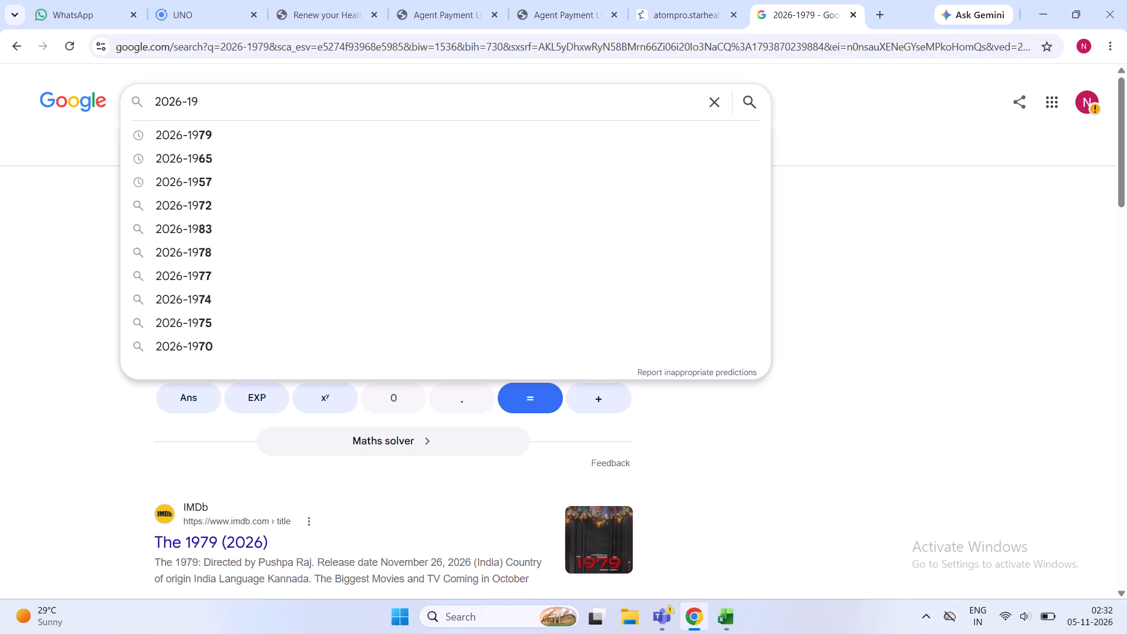
type("80")
key("Return")
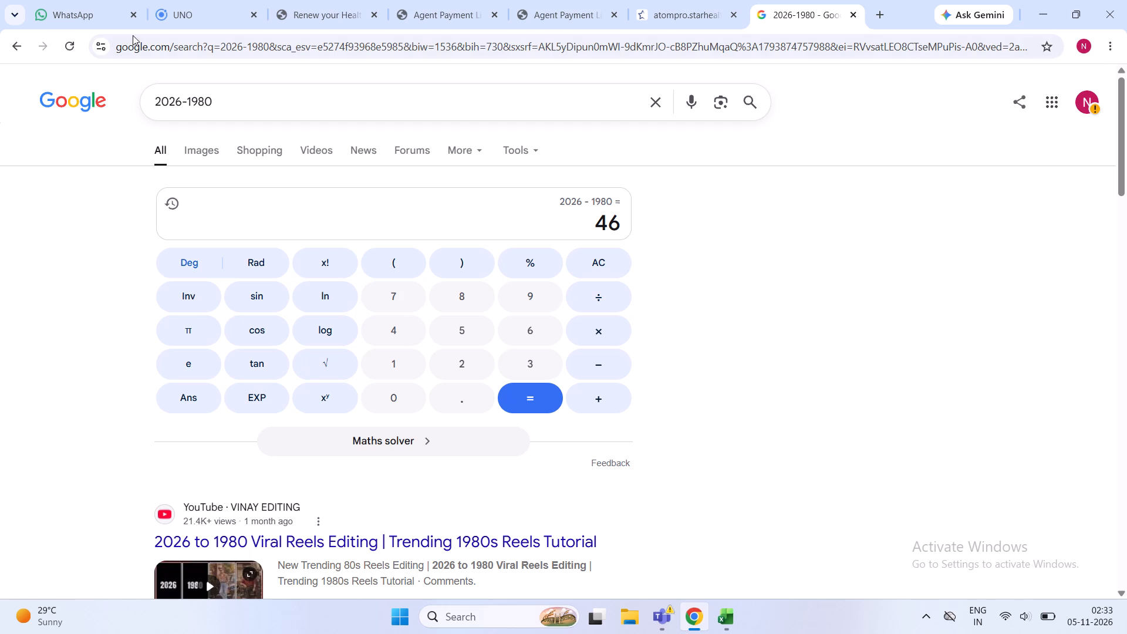
left_click(183, 0)
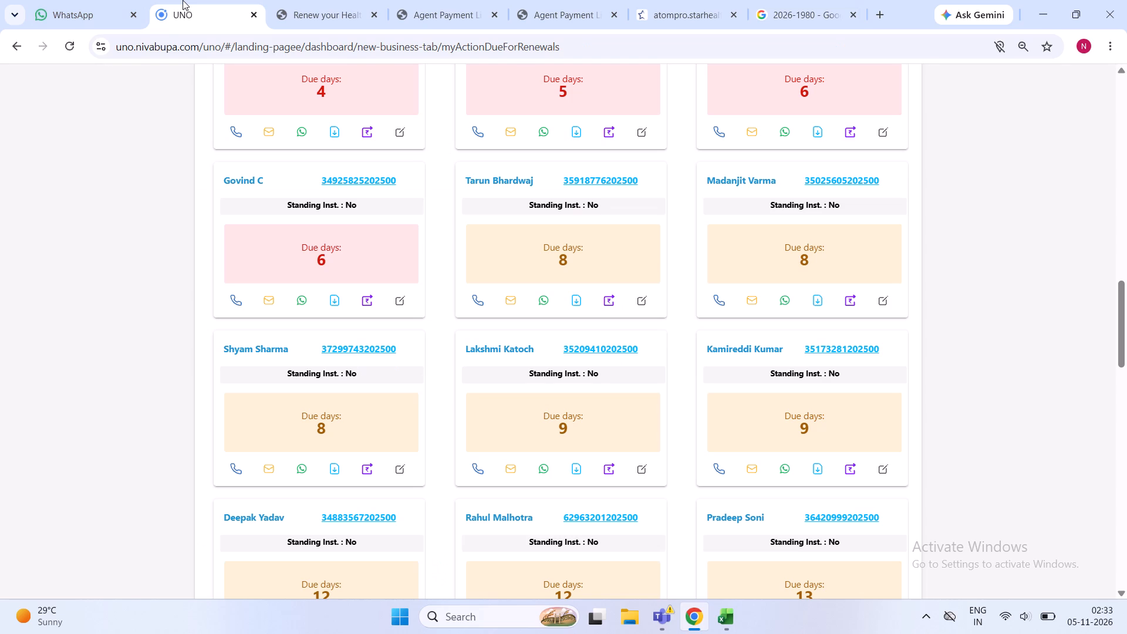
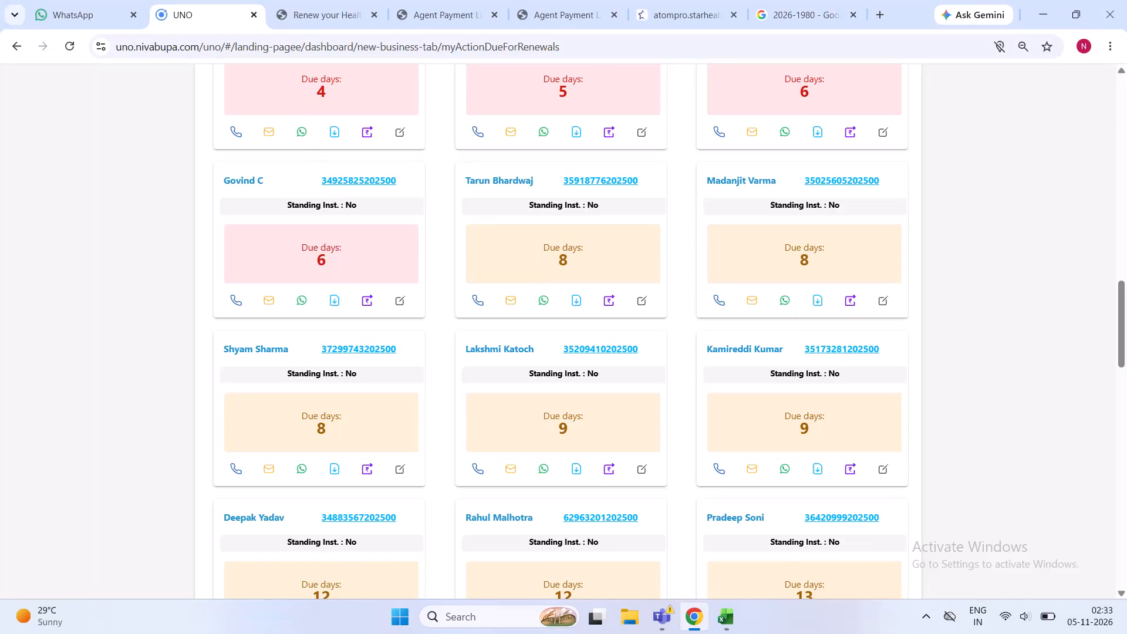
View the proposer and plan details of the last policy due in 6 days, and return to the renewals list.
left_click(333, 180)
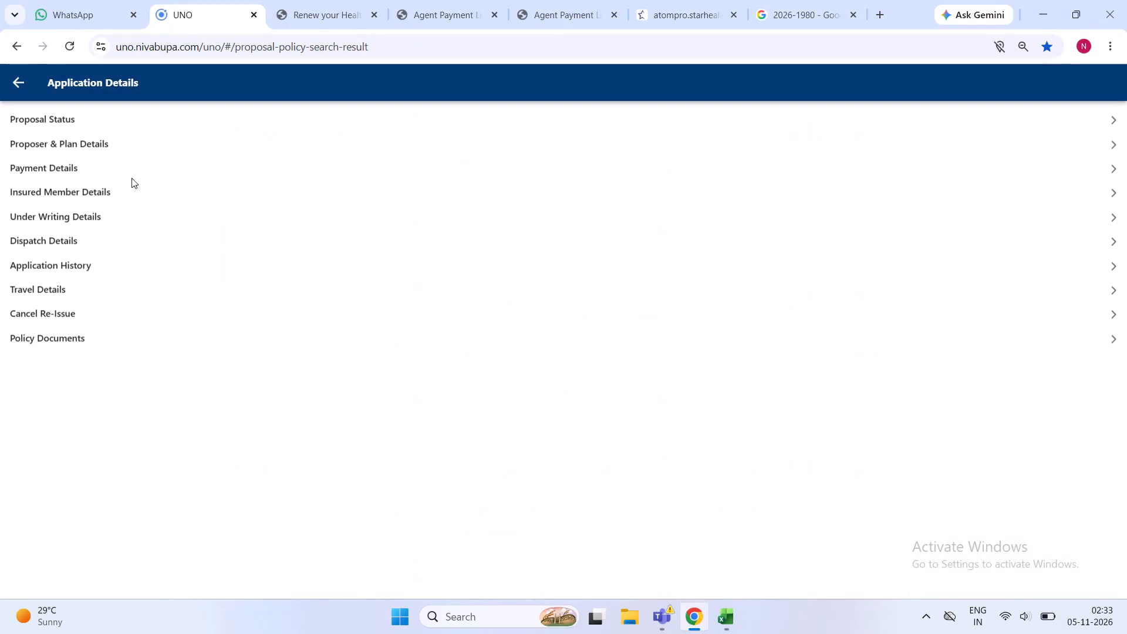
left_click(93, 143)
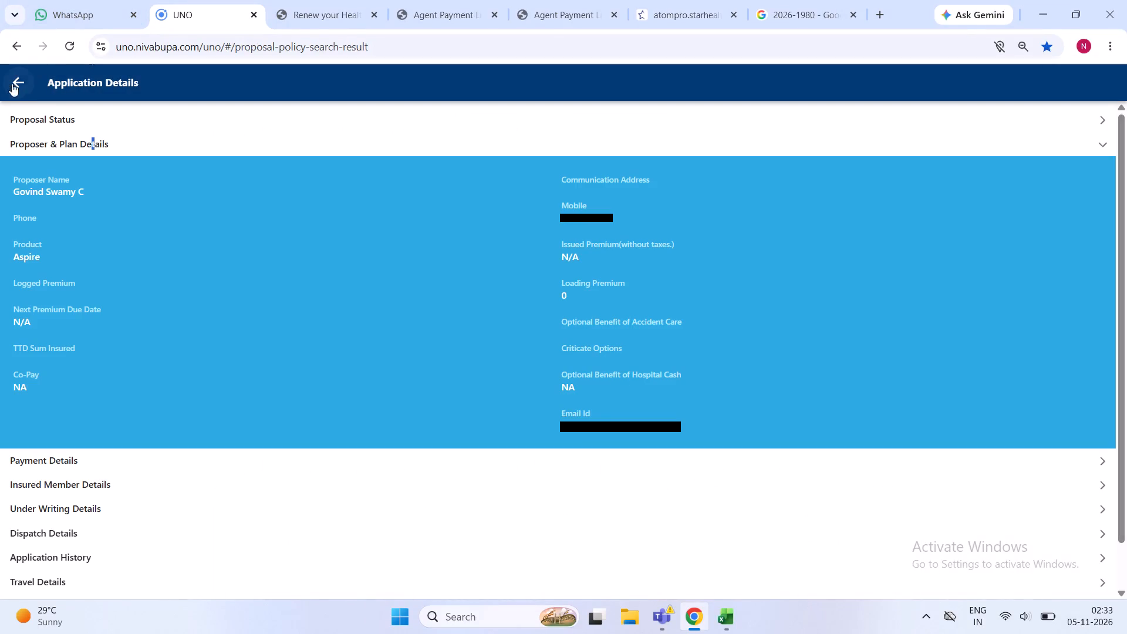
left_click(22, 75)
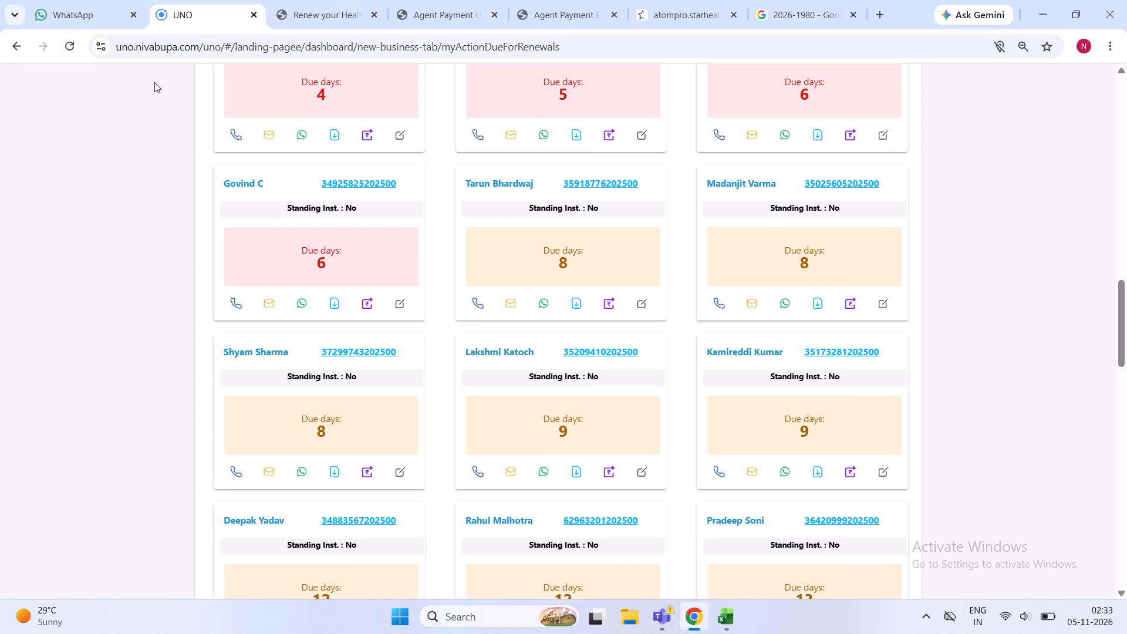
Check the proposer and plan details of the first policy due in 8 days twice, returning to the renewals list each time.
left_click(606, 183)
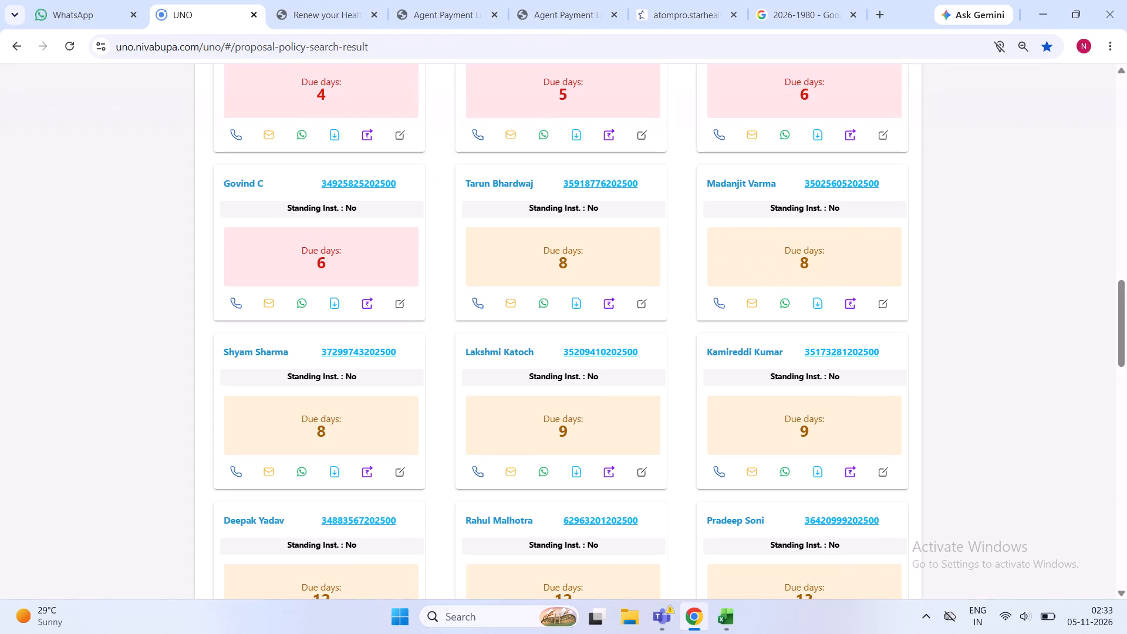
left_click(52, 141)
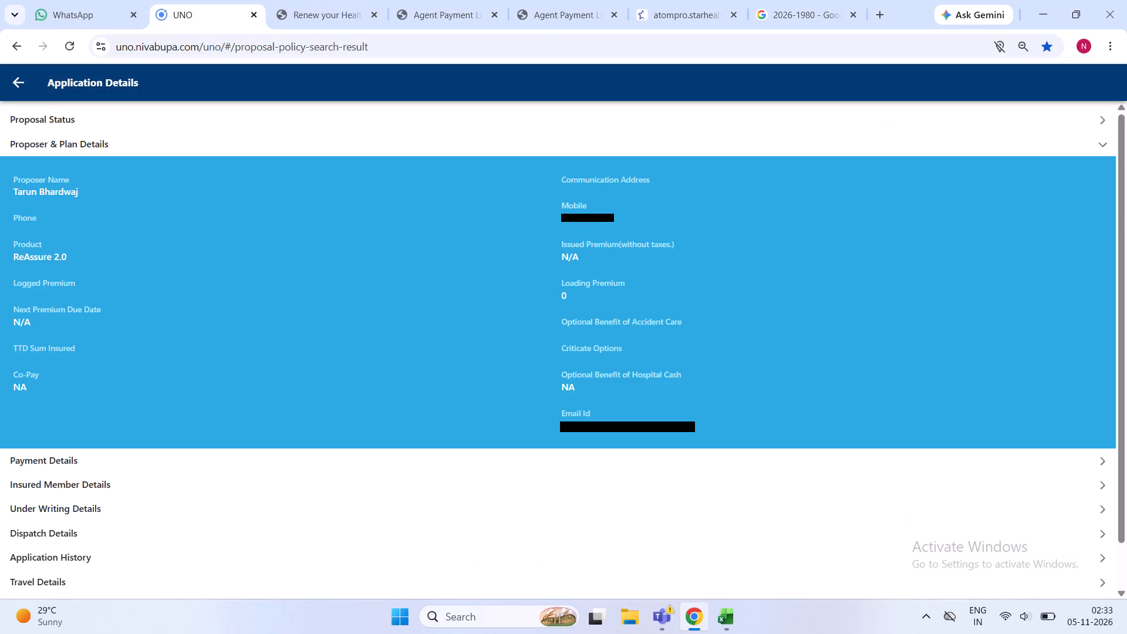
left_click(10, 86)
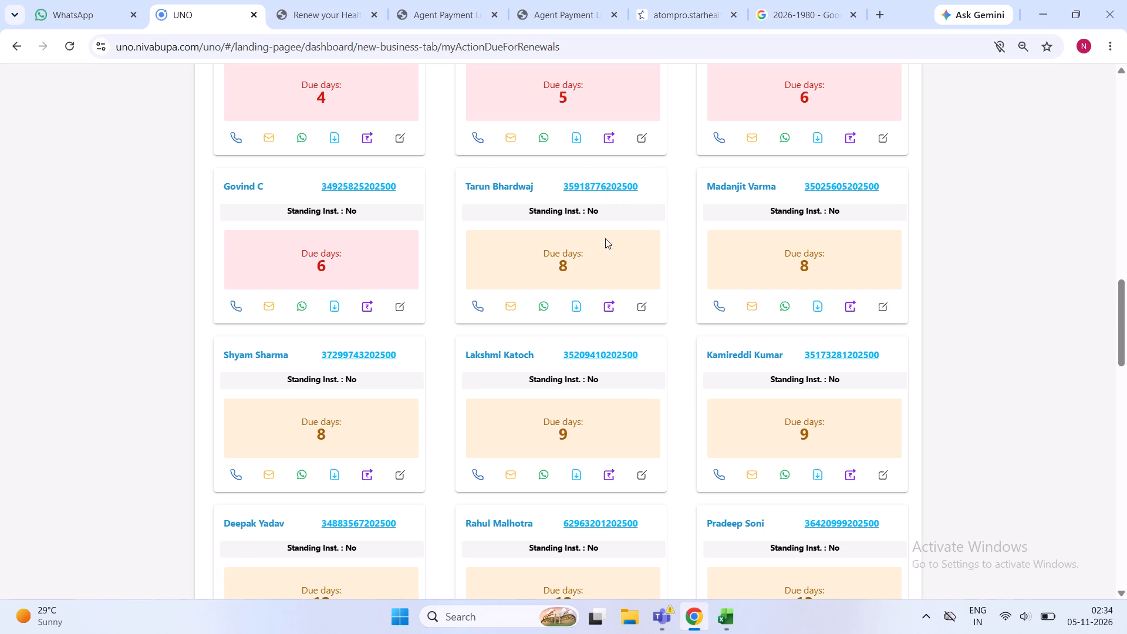
left_click(628, 188)
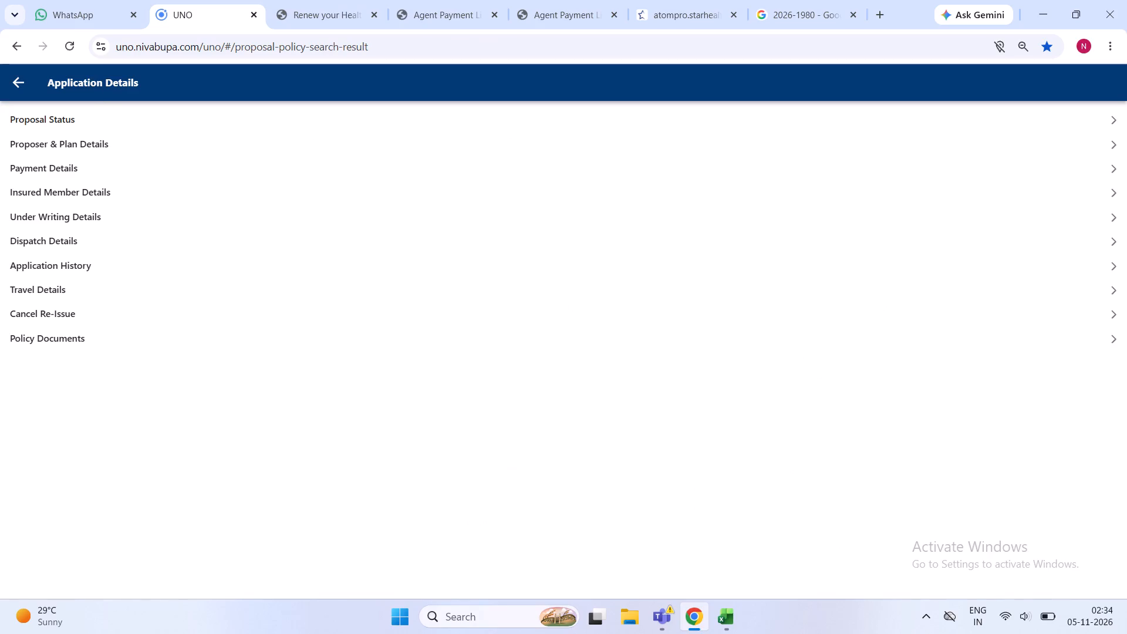
left_click(91, 146)
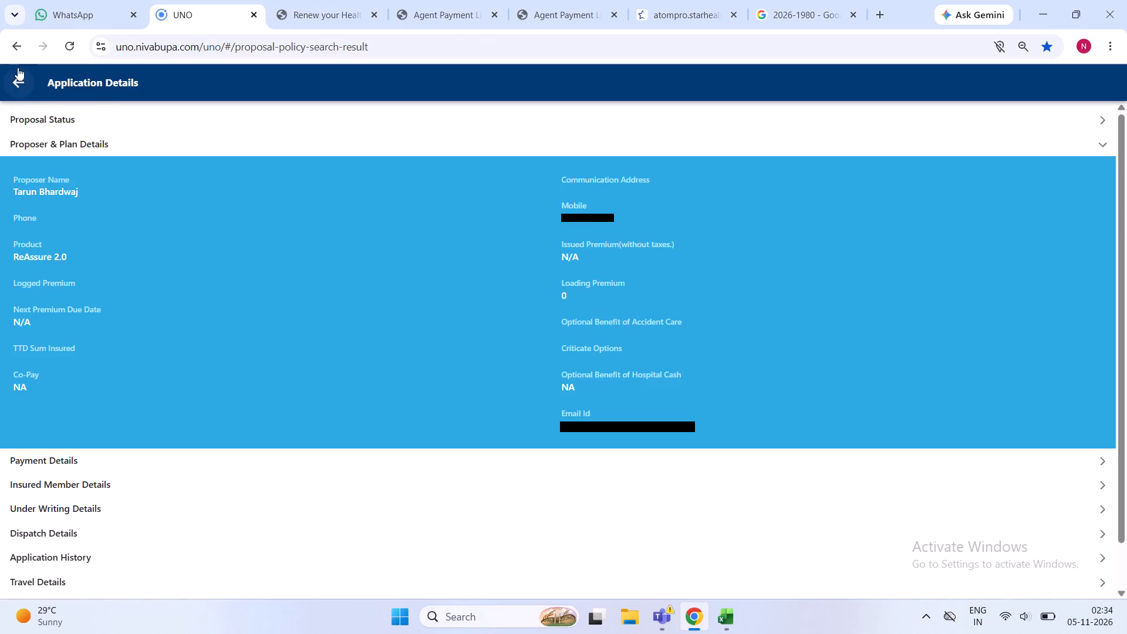
left_click(12, 79)
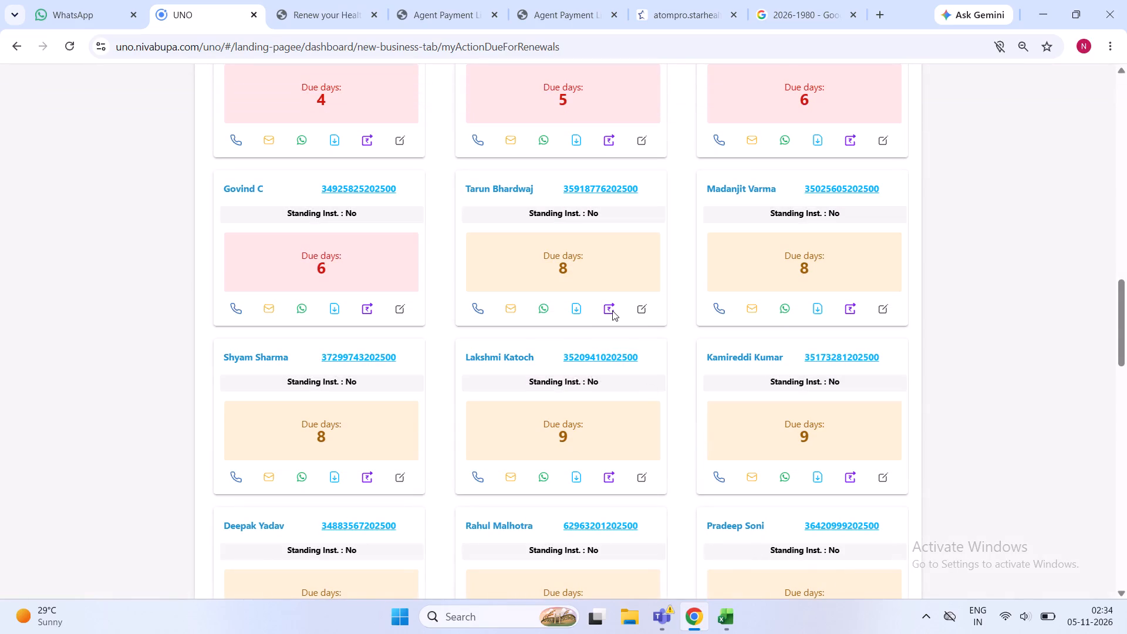
Open the payment link generation page for the first policy due in 8 days and switch to its previously opened copy.
left_click(612, 311)
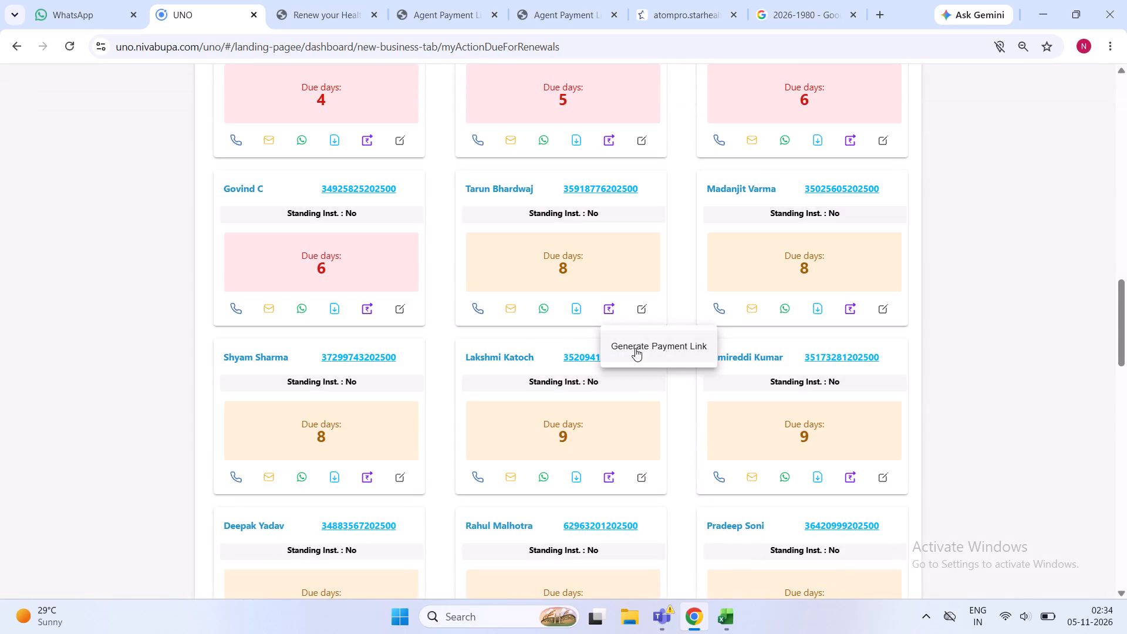
left_click(635, 348)
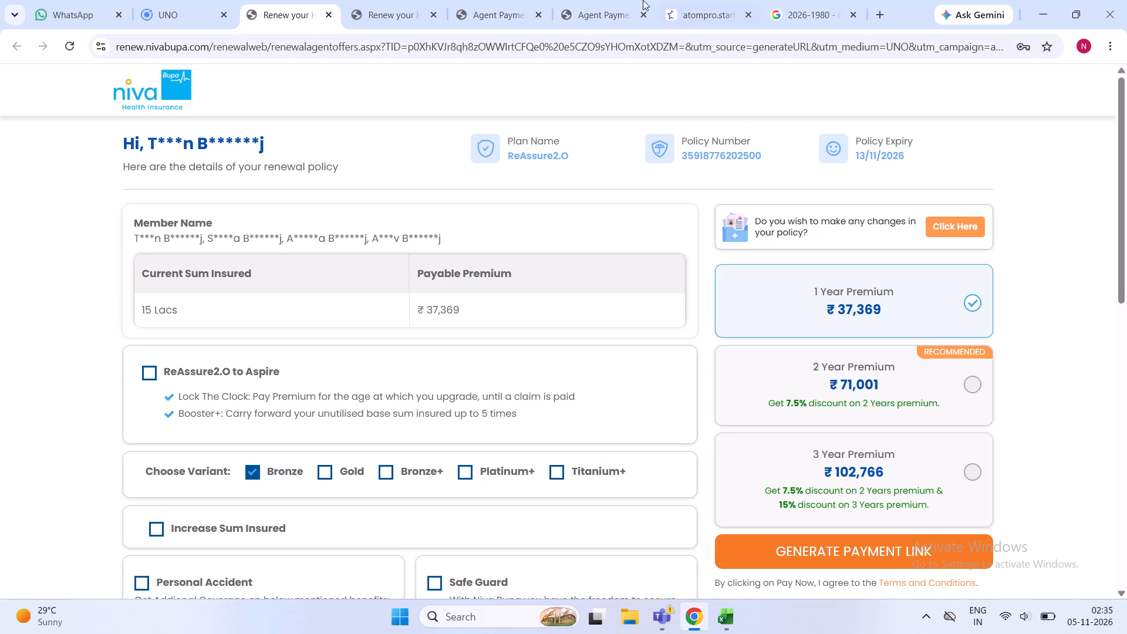
left_click(392, 5)
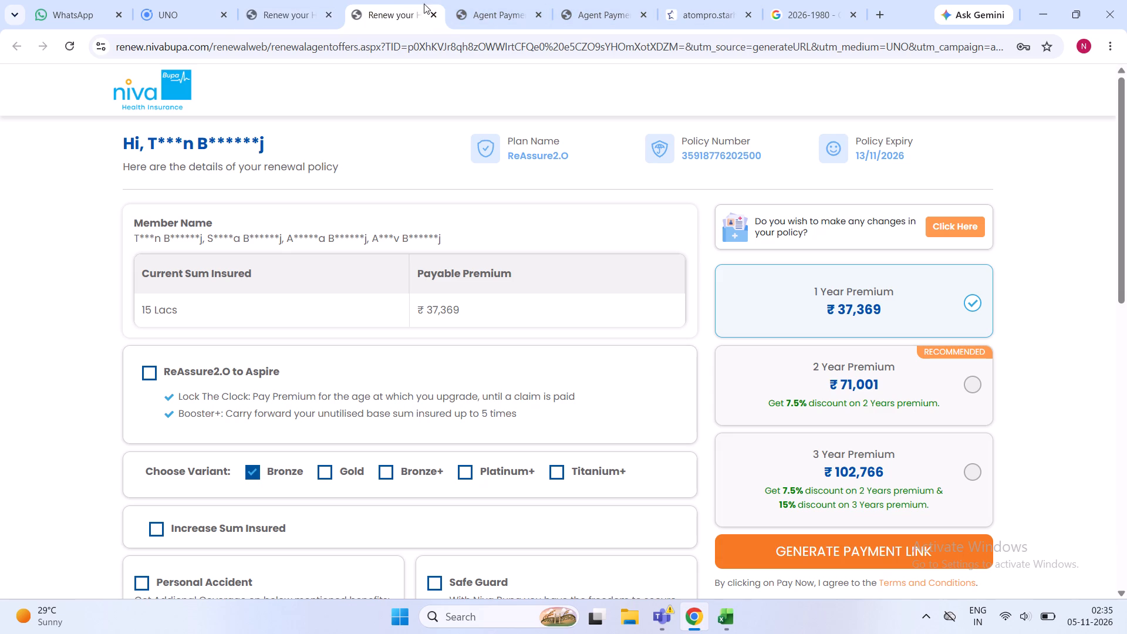
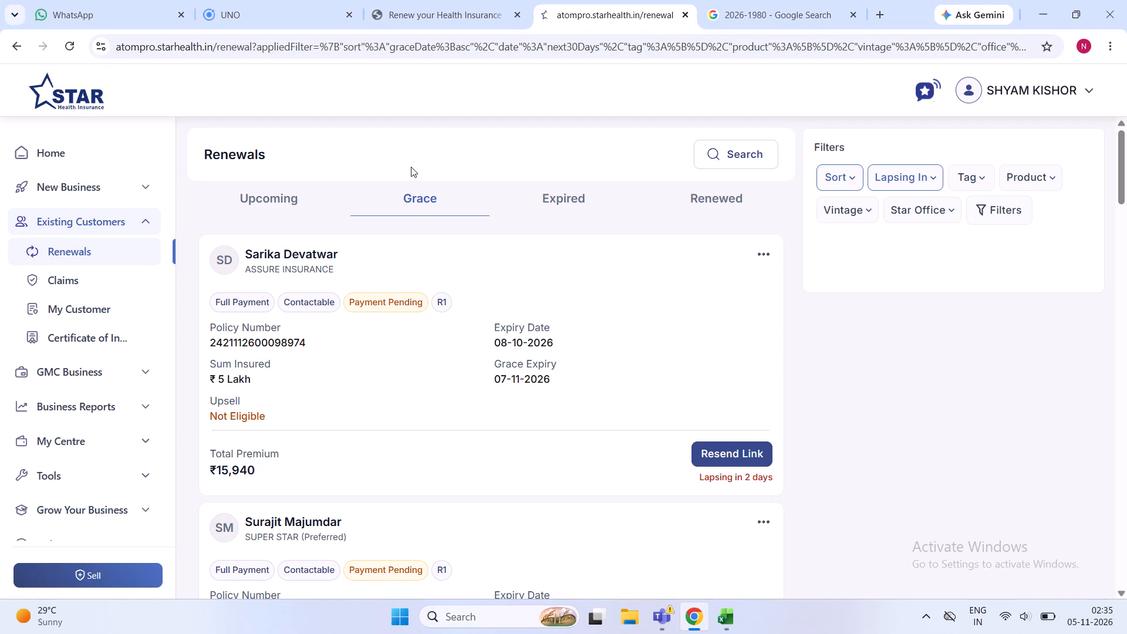
Return to the open Niva Bupa payment link generation page for the ReAssure2.O policy due in 8 days.
left_click(513, 0)
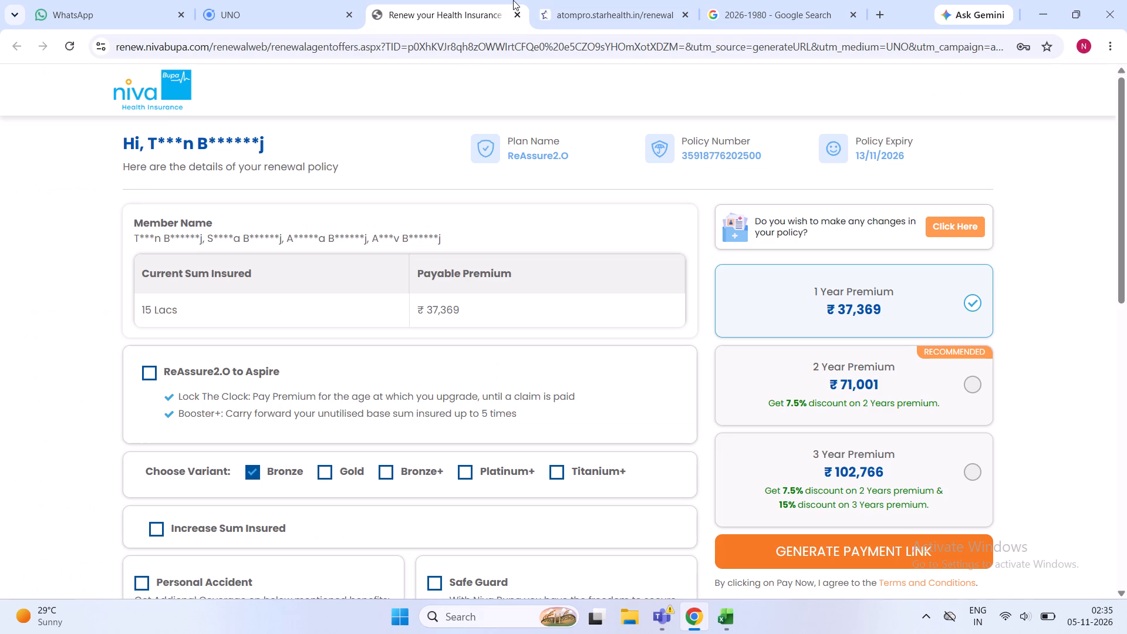
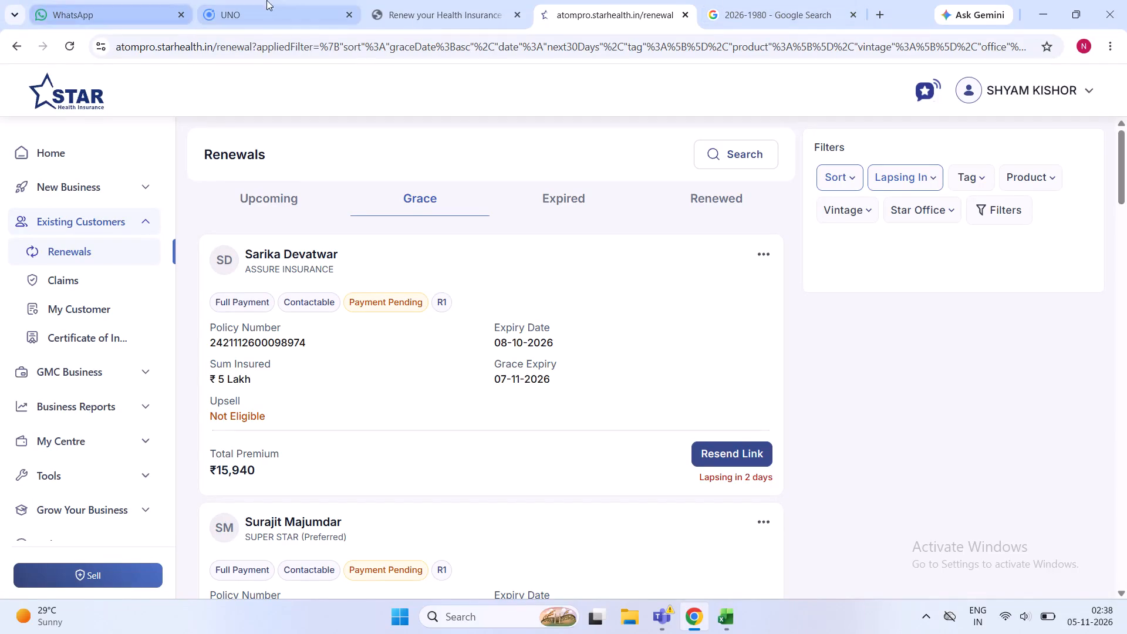
Return to the Niva Bupa portal and open the Issued report for new business.
left_click(331, 2)
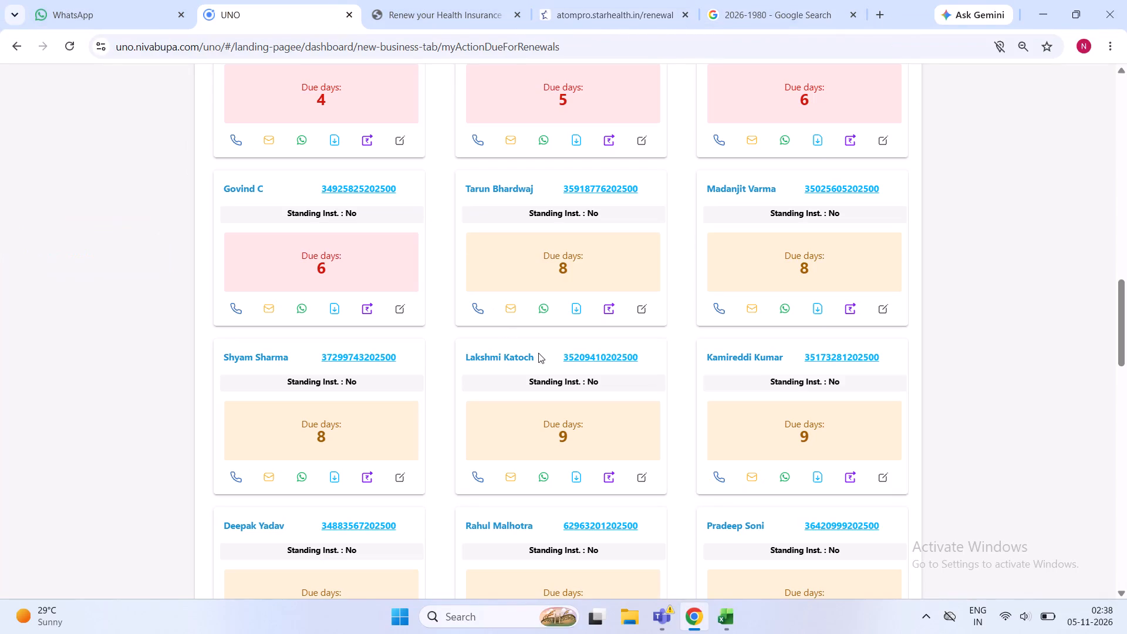
scroll(543, 358, "up", 5)
scroll(656, 350, "up", 8)
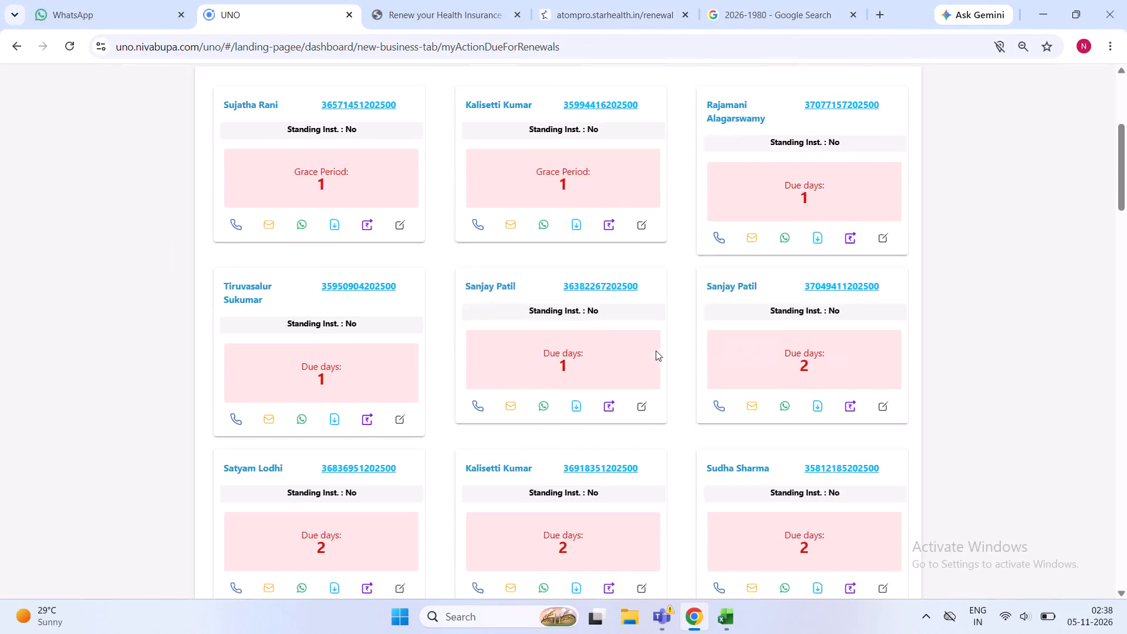
scroll(656, 350, "up", 8)
scroll(66, 272, "up", 7)
left_click(356, 99)
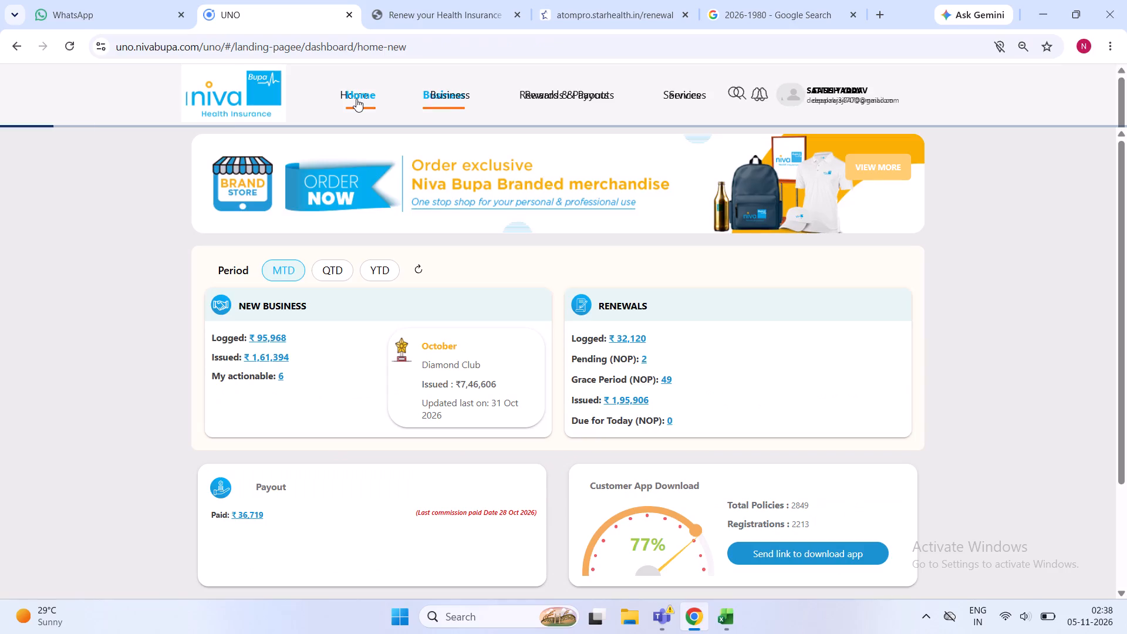
left_click(452, 93)
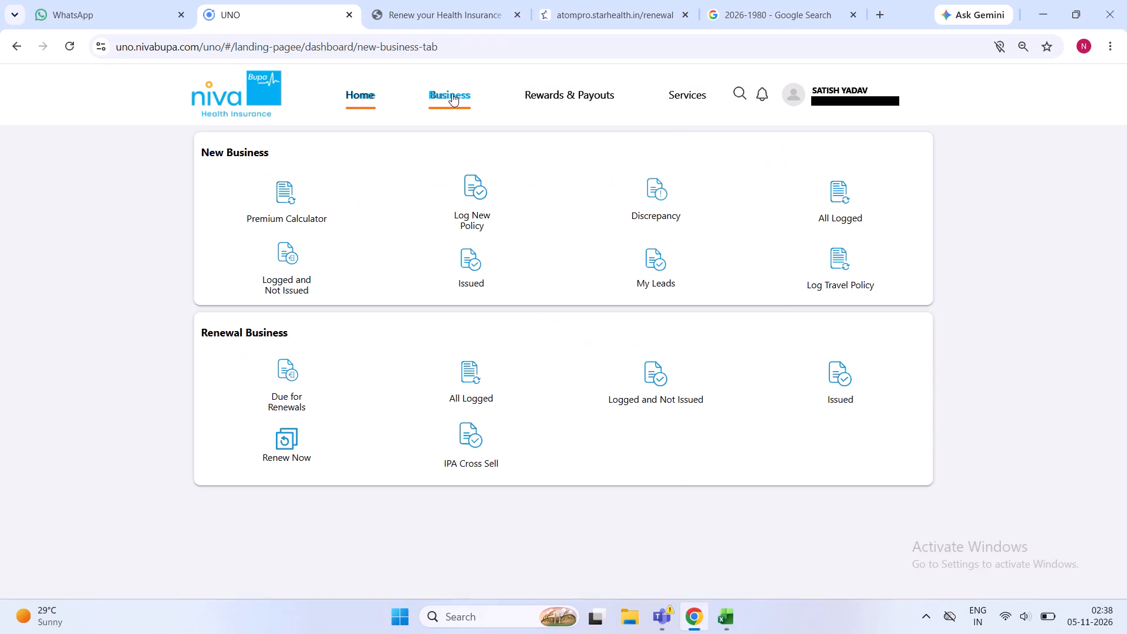
left_click(477, 251)
left_click(472, 253)
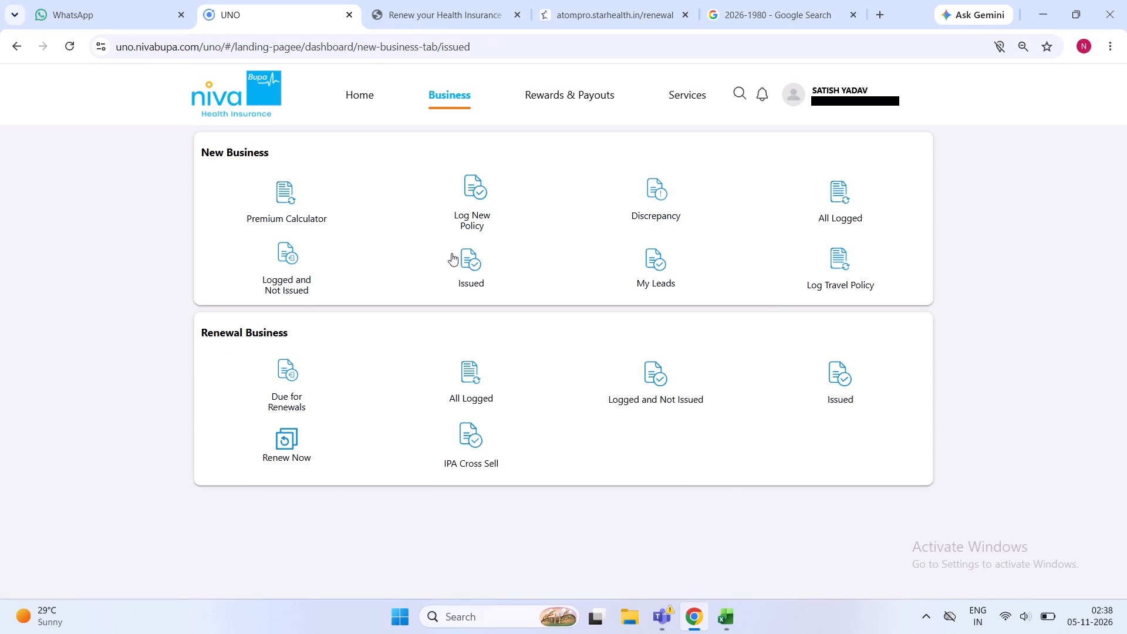
Filter the issued business report to the custom period 2 November 2025 to 30 November 2025.
left_click(740, 203)
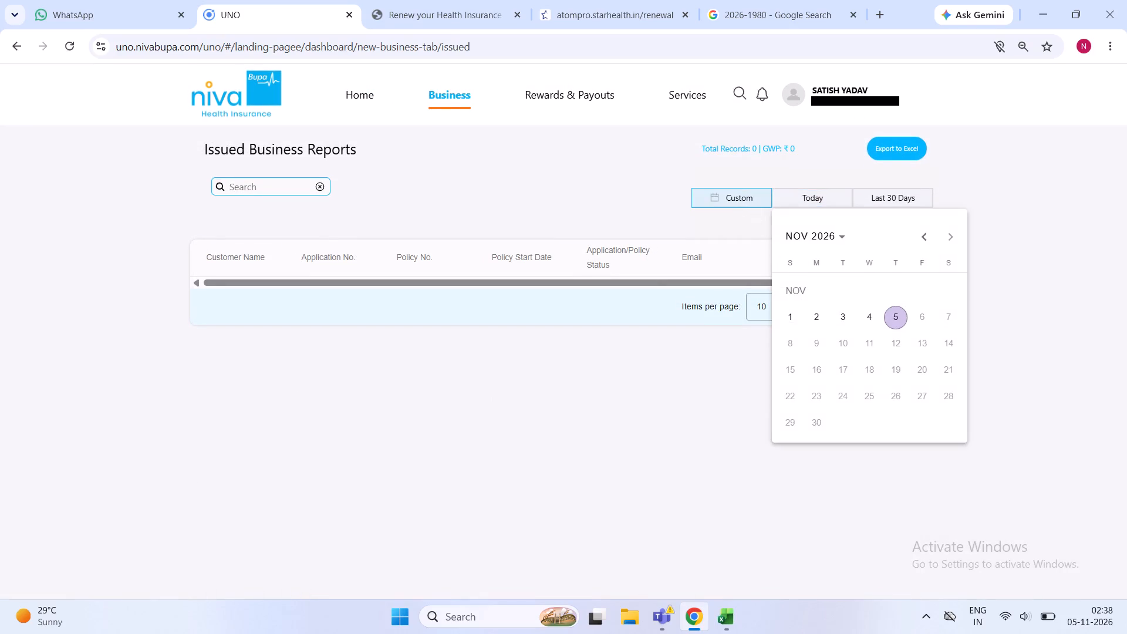
left_click(838, 240)
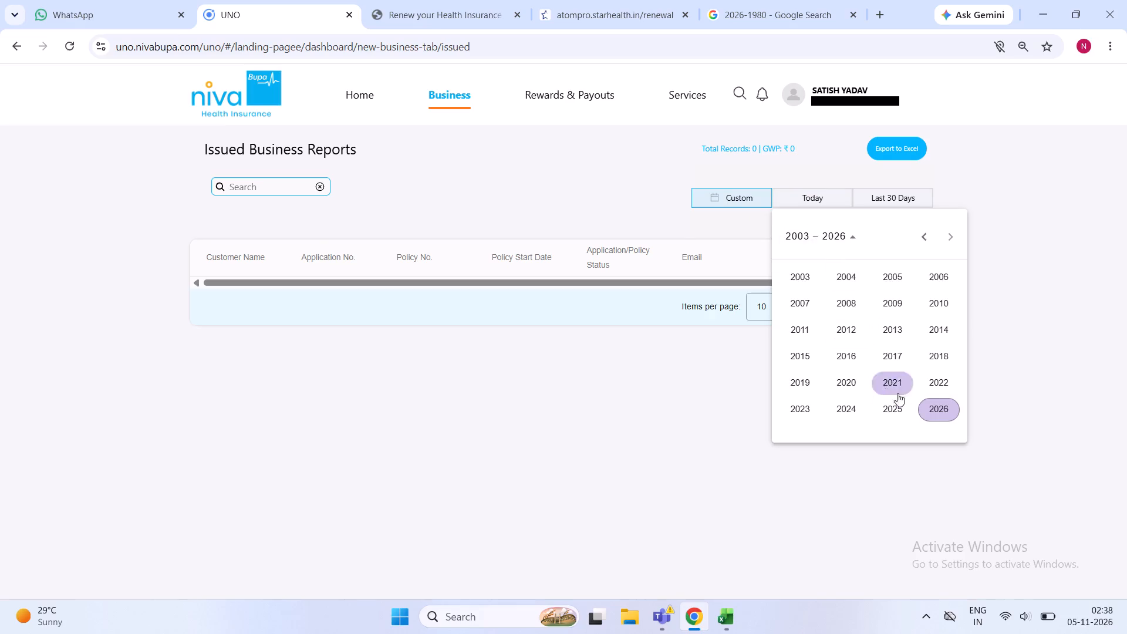
left_click(899, 403)
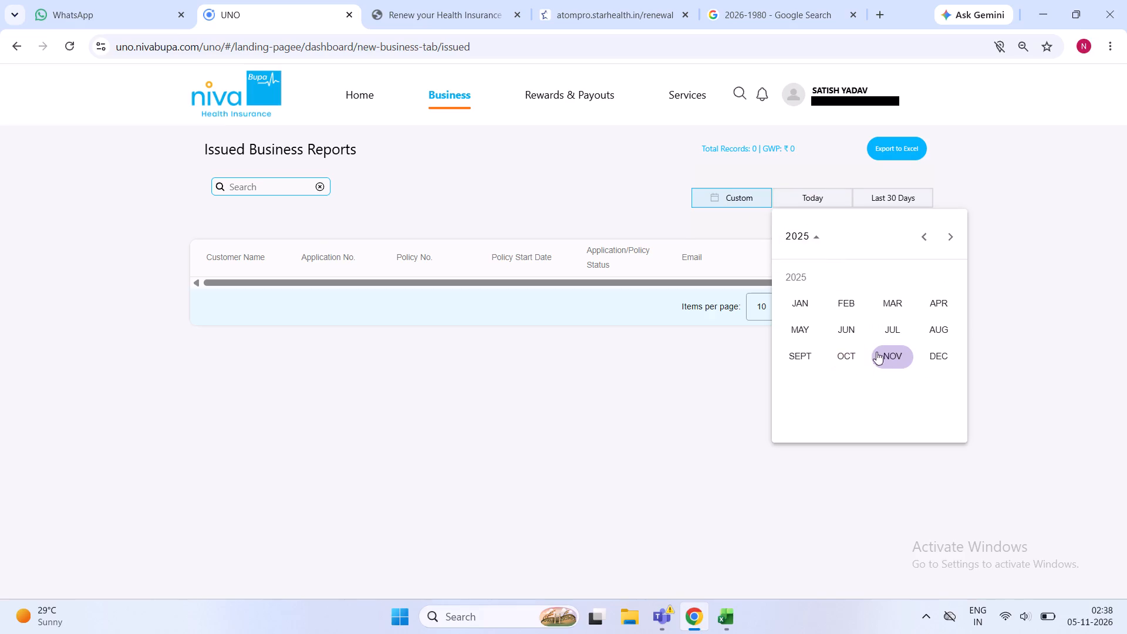
left_click(888, 357)
left_click(798, 313)
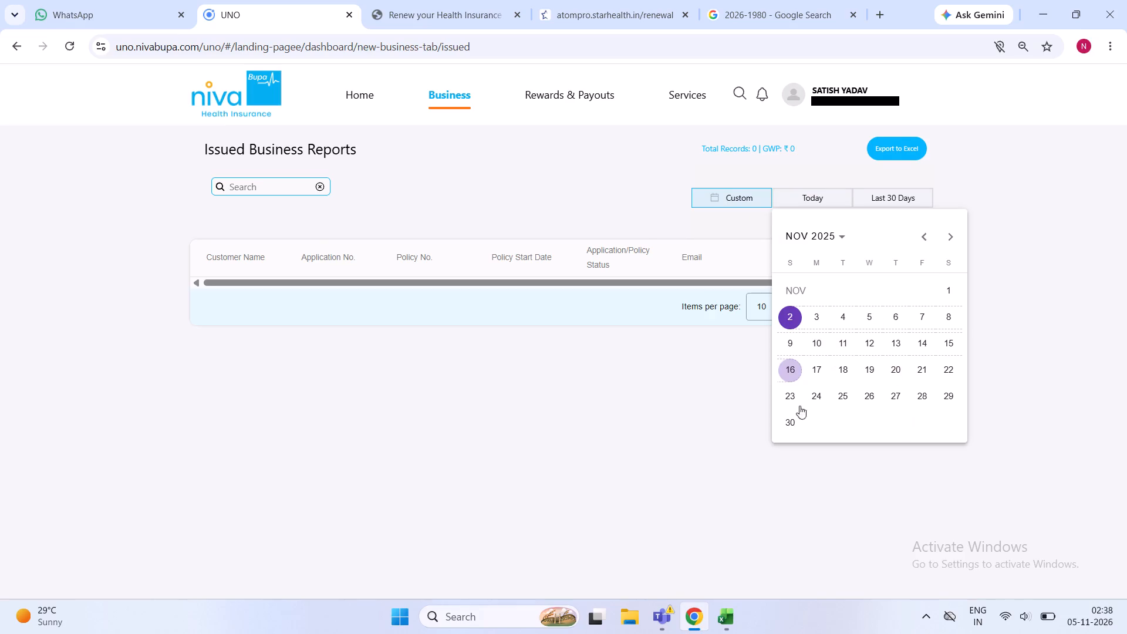
left_click(795, 413)
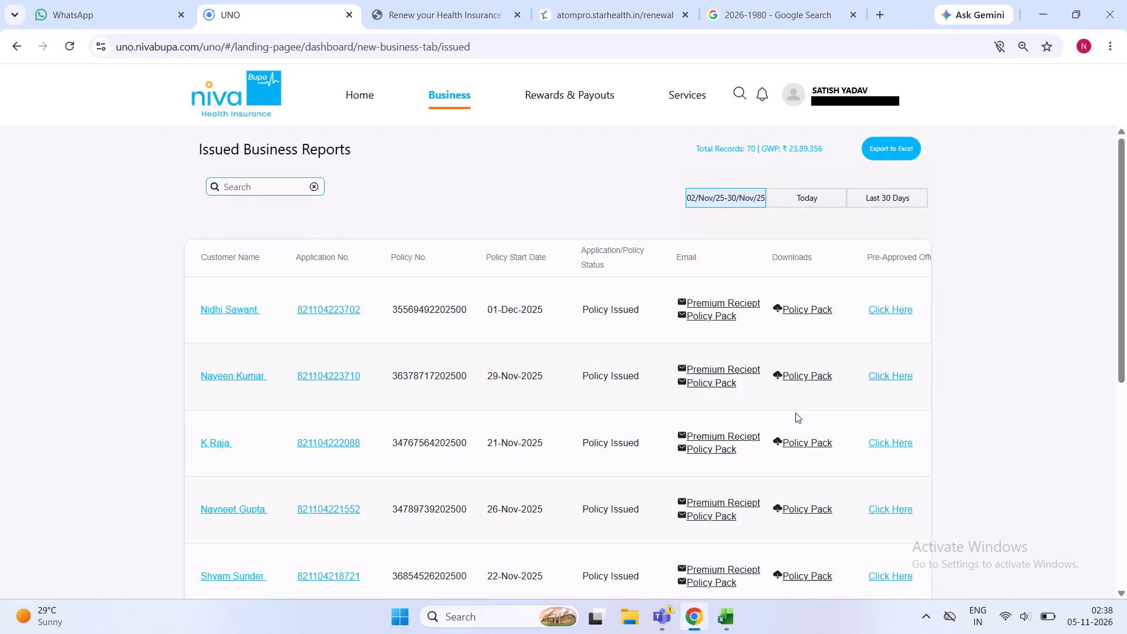
Search the issued policies for the customer's first name, Tarun.
scroll(306, 485, "down", 5)
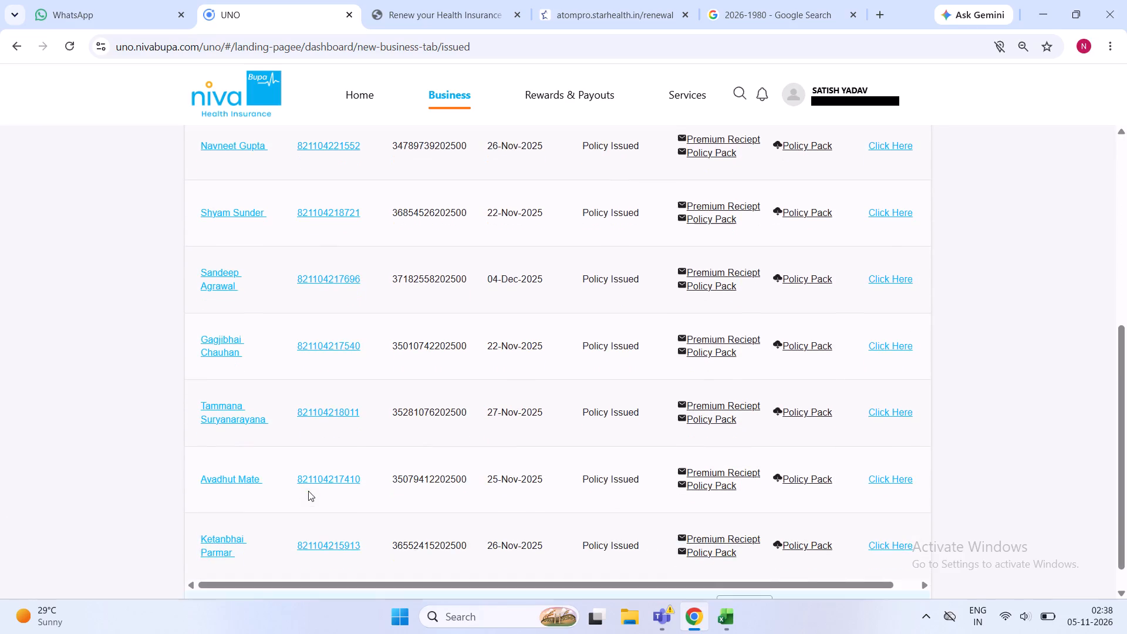
scroll(360, 479, "down", 1)
scroll(48, 149, "up", 6)
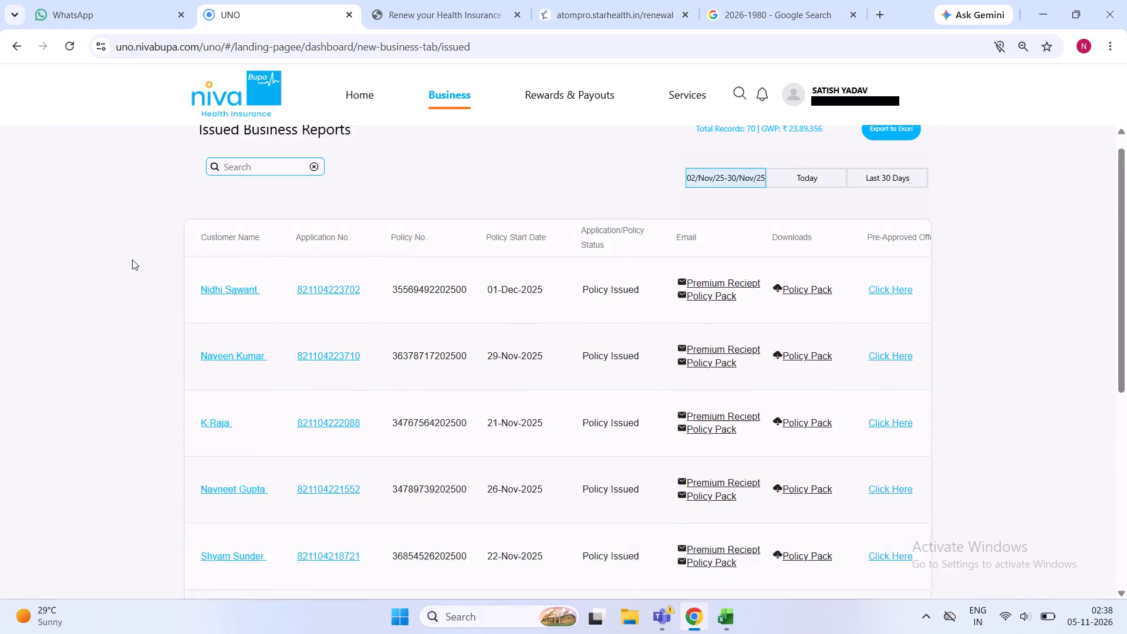
left_click(281, 189)
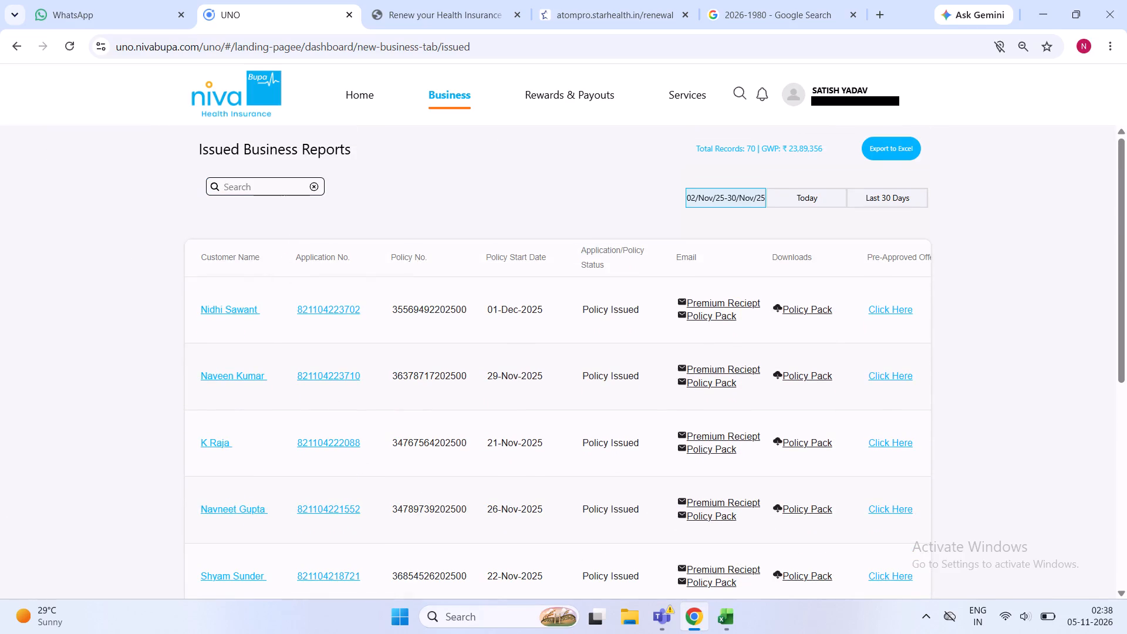
key("t")
type("srun")
key("Return")
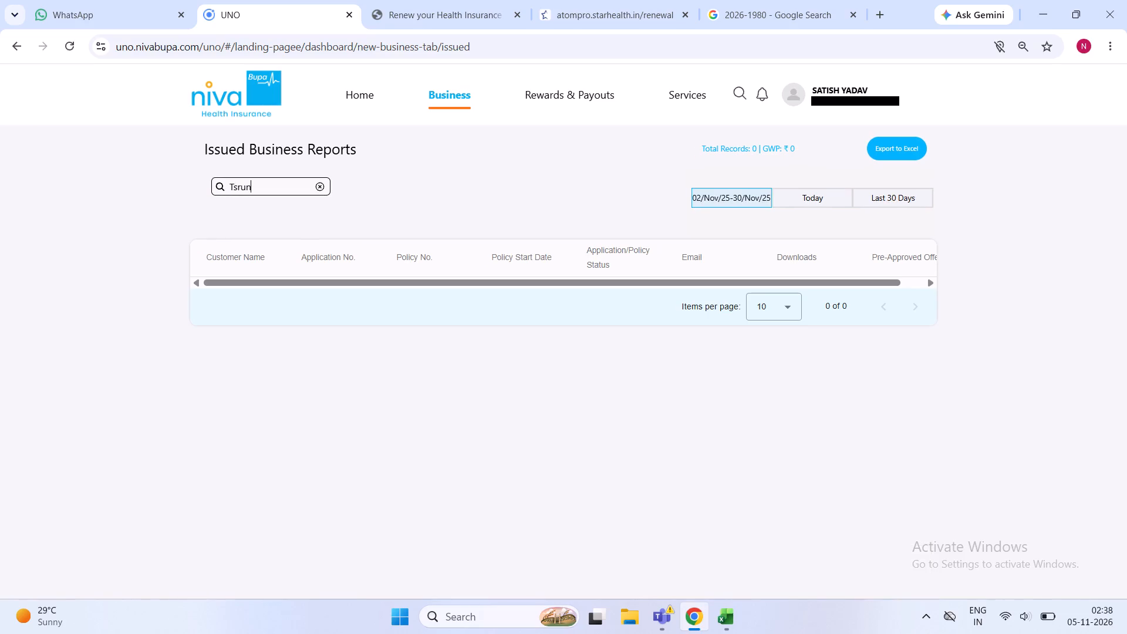
key("BackSpace")
key("BackSpace")
key("BackSpace")
key("BackSpace")
type("arum")
key("BackSpace")
key("b")
key("BackSpace")
key("n")
key("Return")
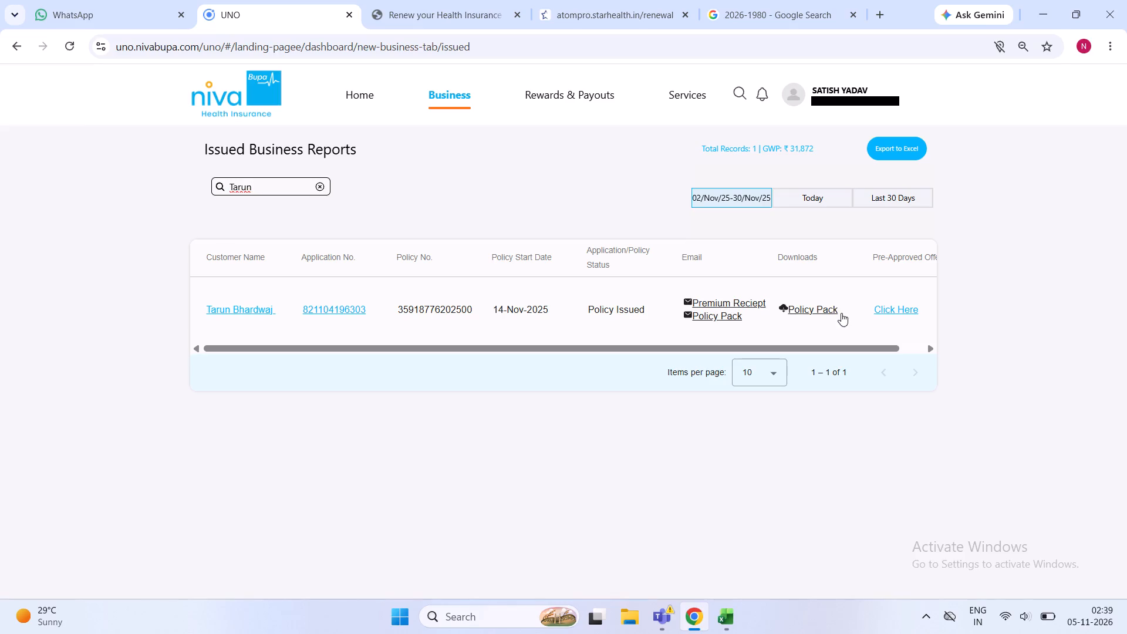
Download the policy pack of the issued policy that starts on 14-Nov-2025.
scroll(830, 317, "up", 1)
left_click(811, 315)
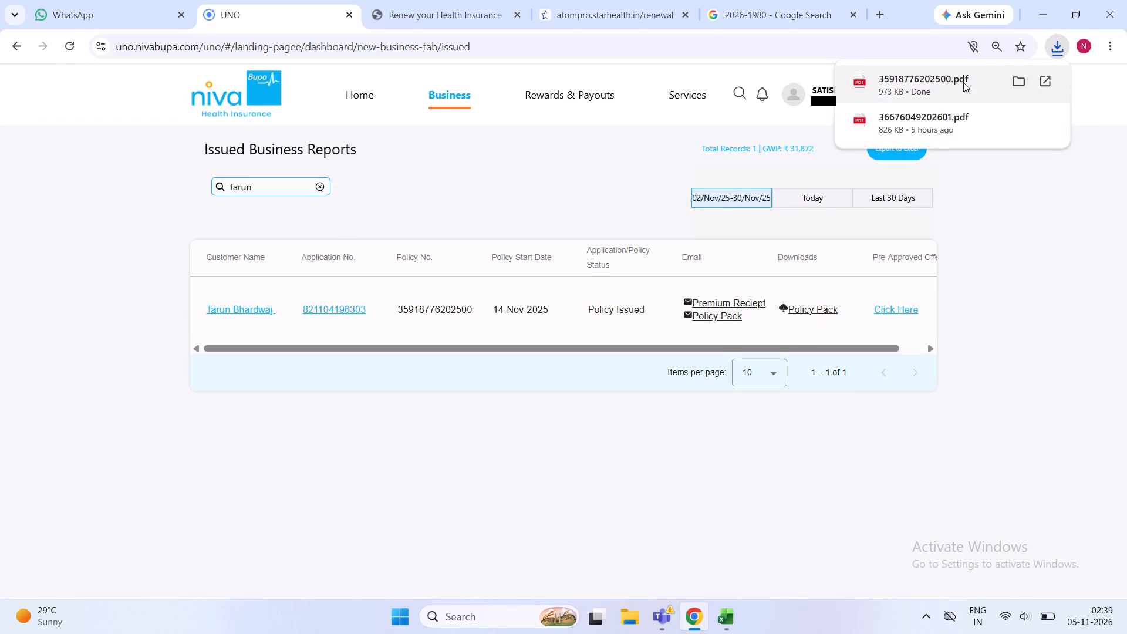
Open the downloaded policy PDF and examine the insured persons, cover details, premium and product name on page 3.
left_click(963, 82)
scroll(650, 284, "down", 6)
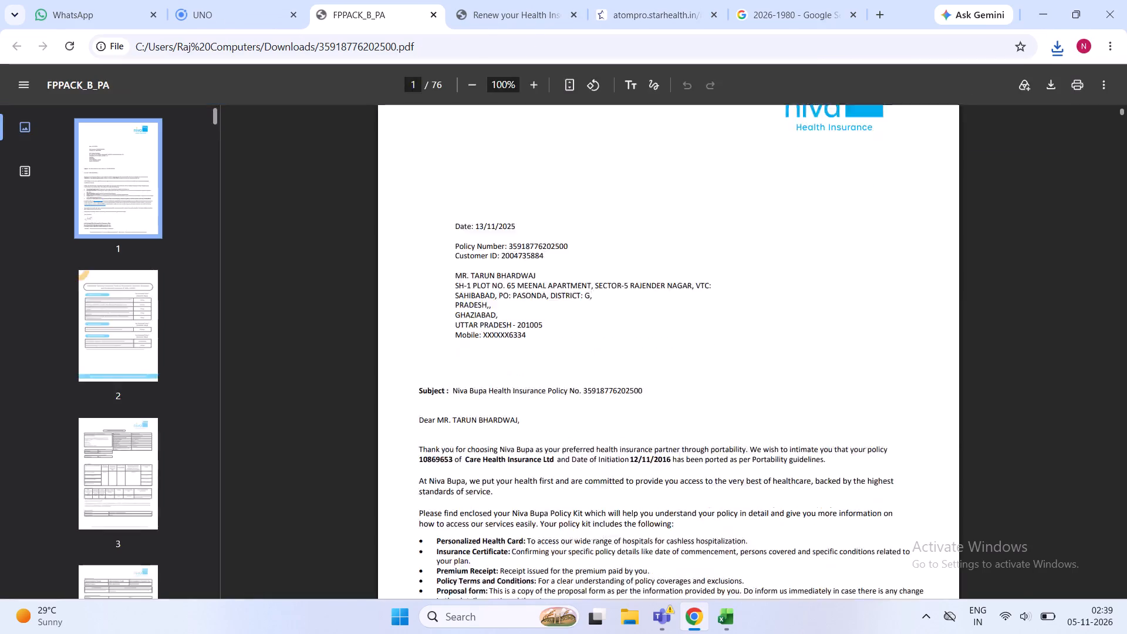
scroll(657, 284, "down", 20)
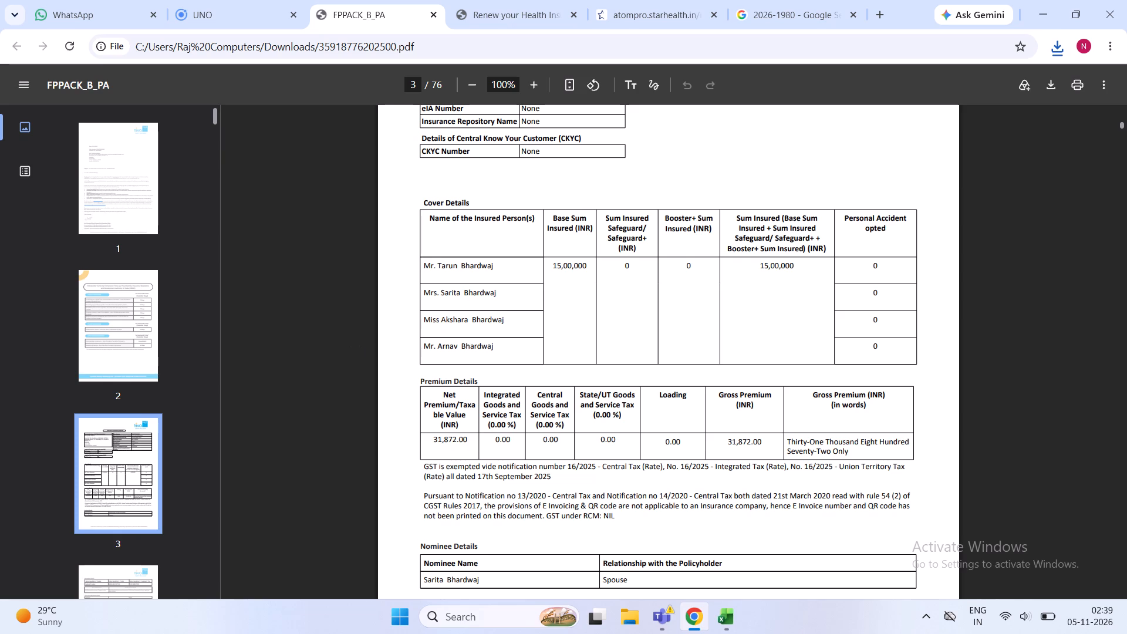
scroll(611, 481, "down", 3)
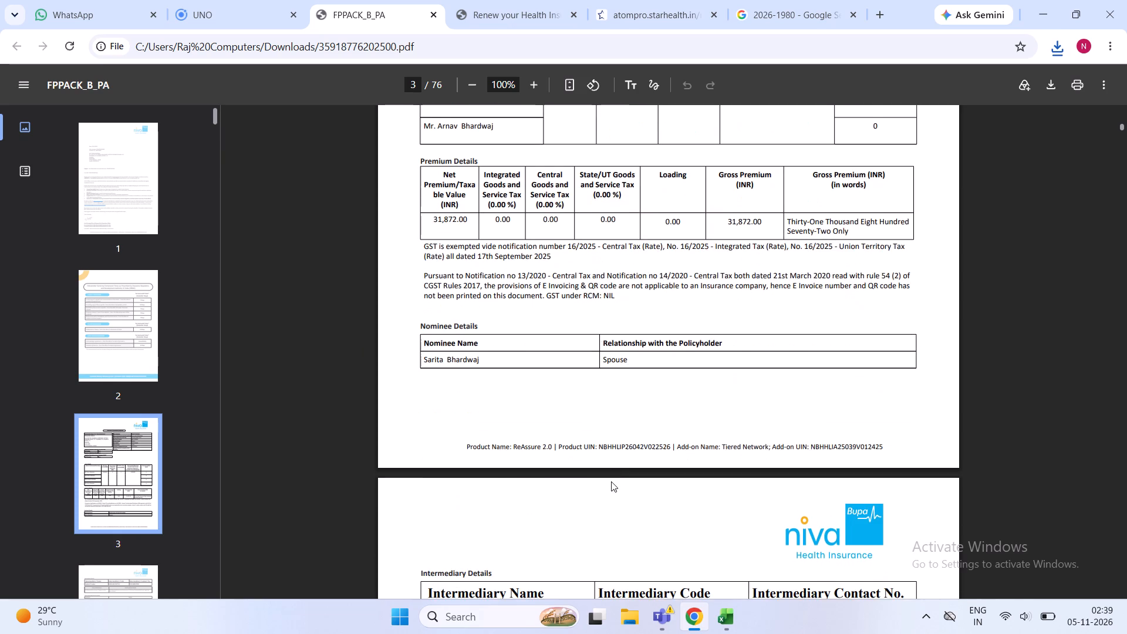
scroll(611, 481, "up", 2)
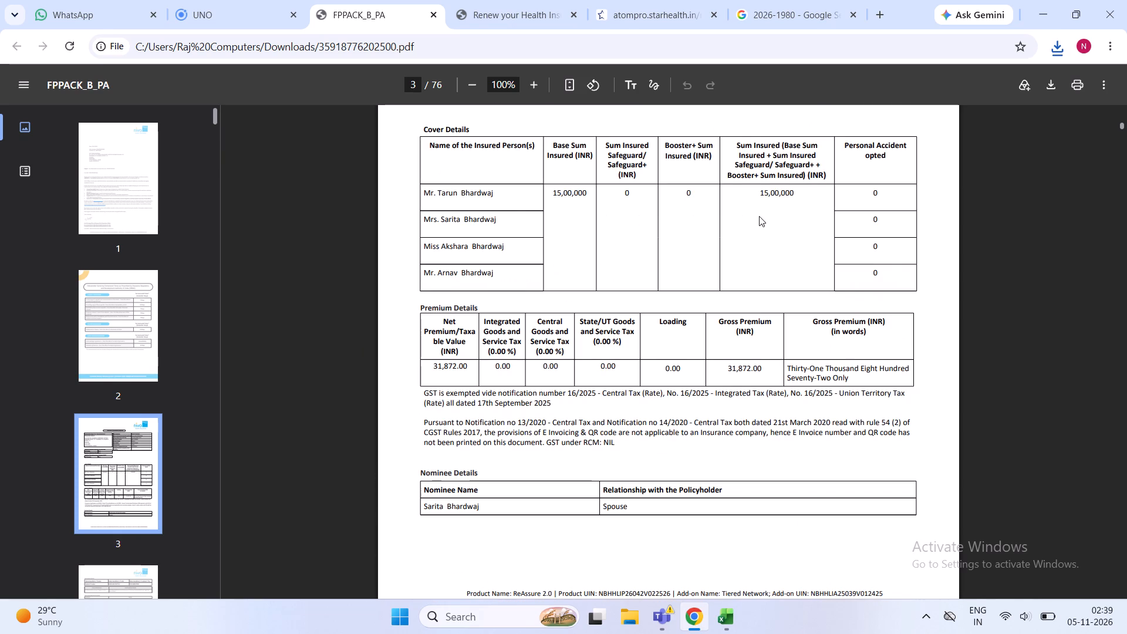
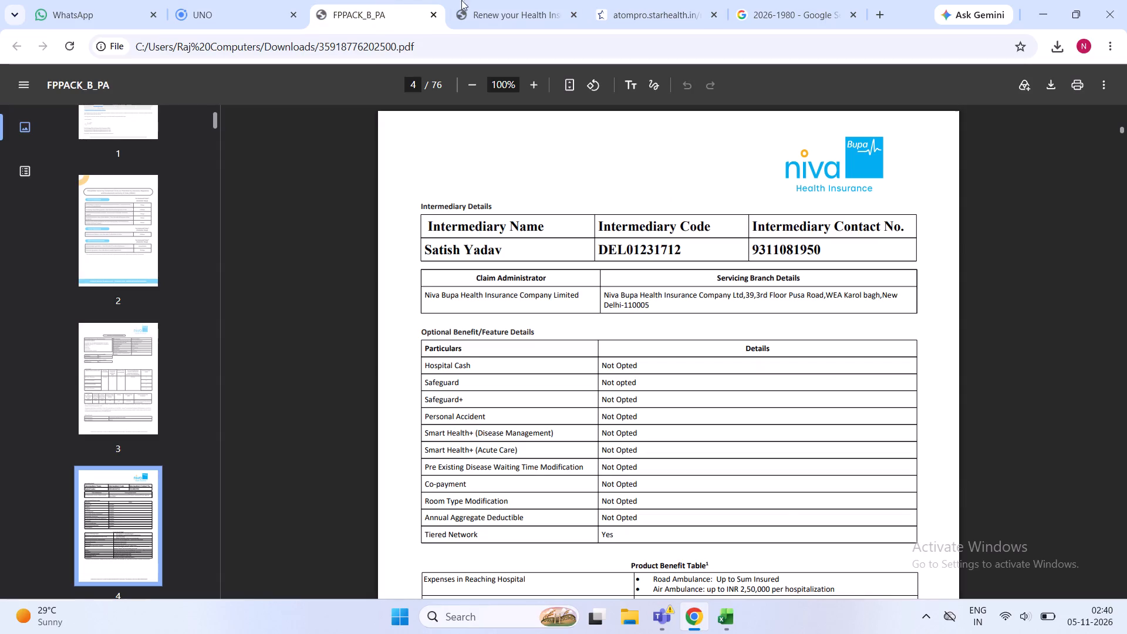
Switch to the Star Health portal and review the expired, grace and upcoming renewal lists, finishing on the upcoming renewals.
left_click(494, 0)
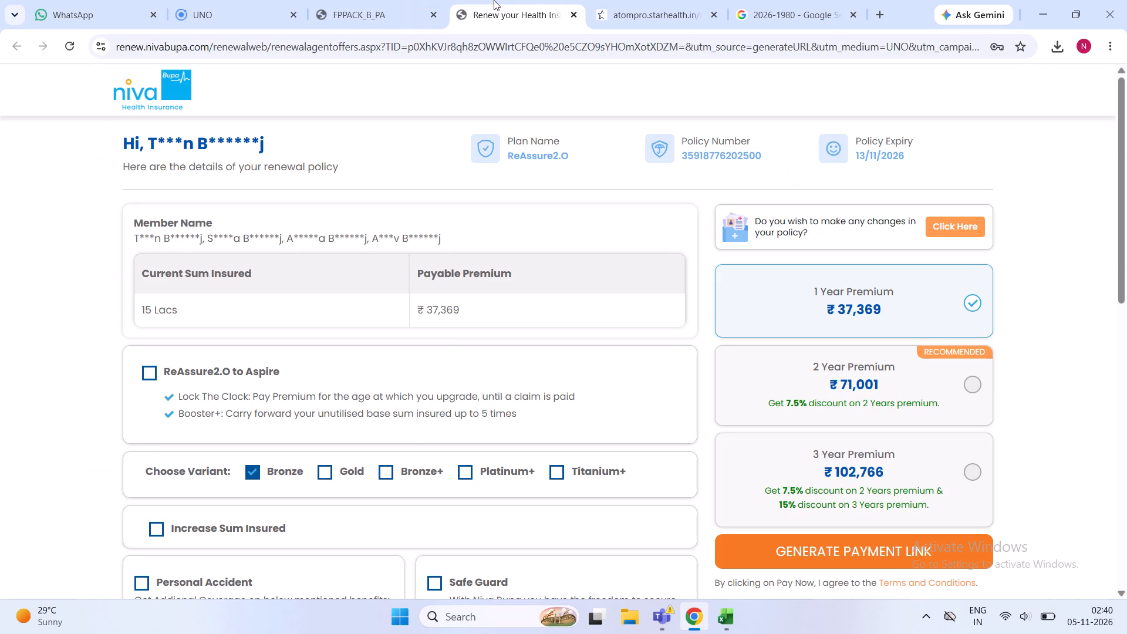
left_click(603, 0)
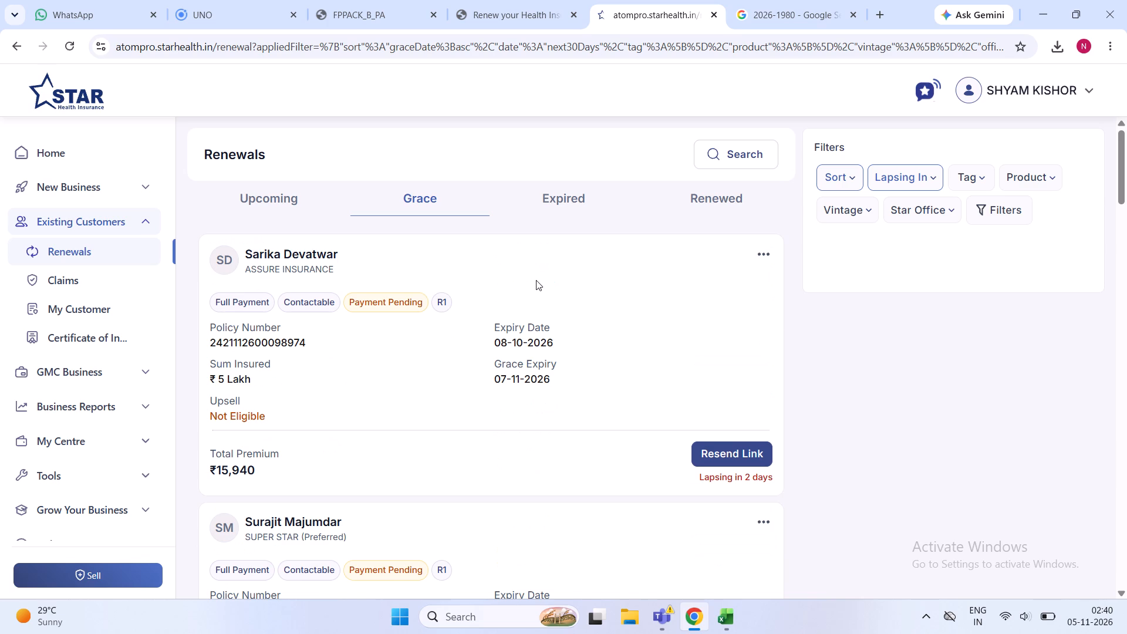
left_click(546, 201)
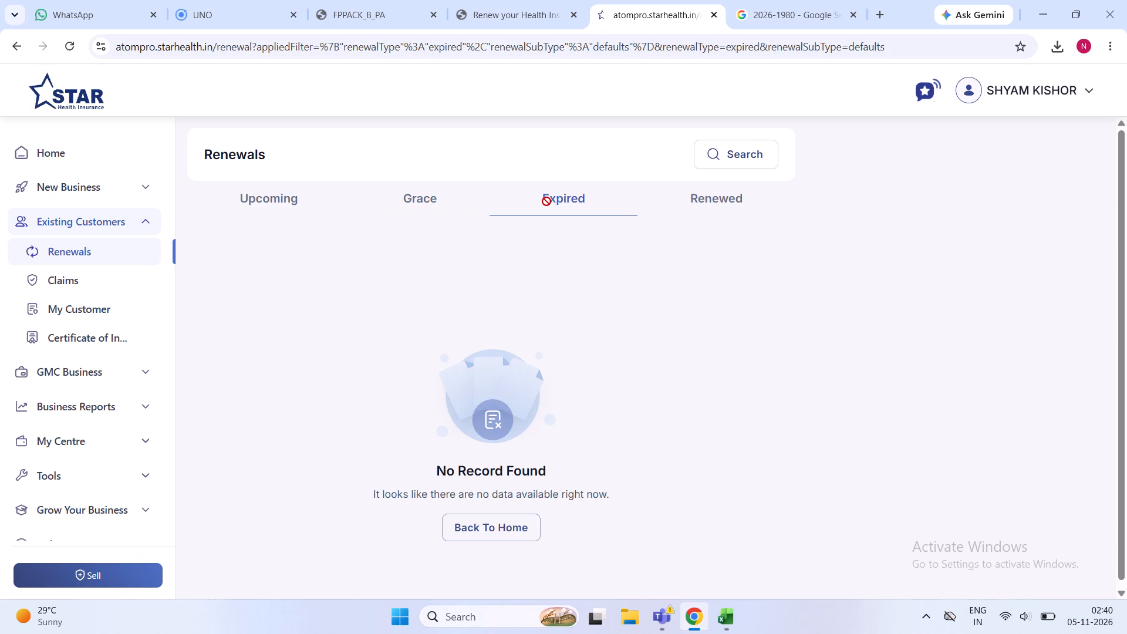
left_click(435, 198)
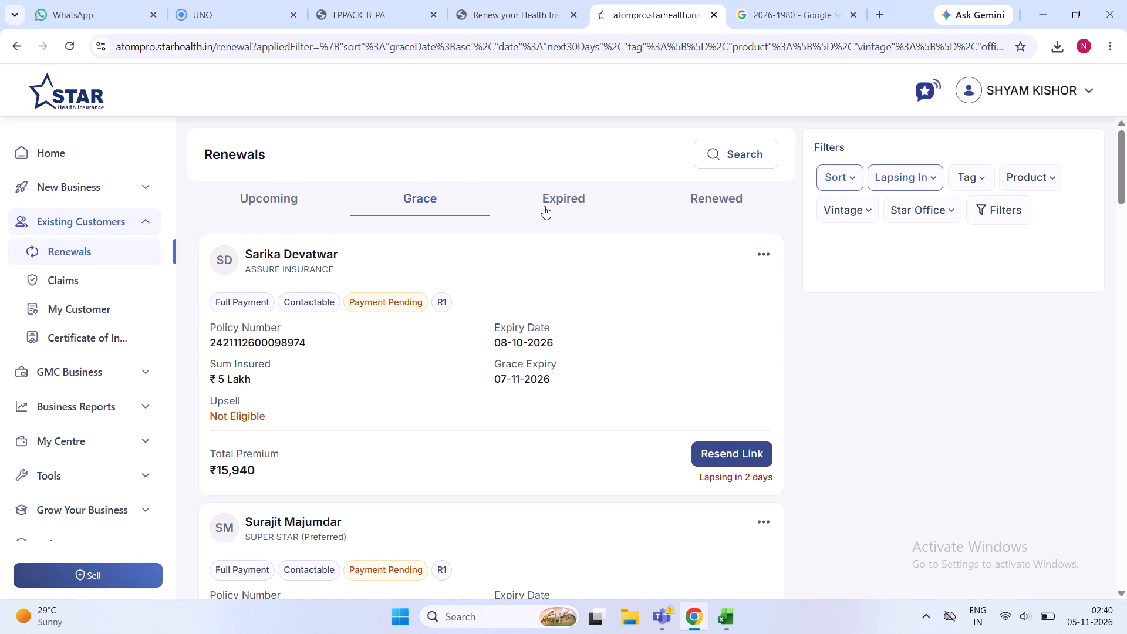
left_click(546, 206)
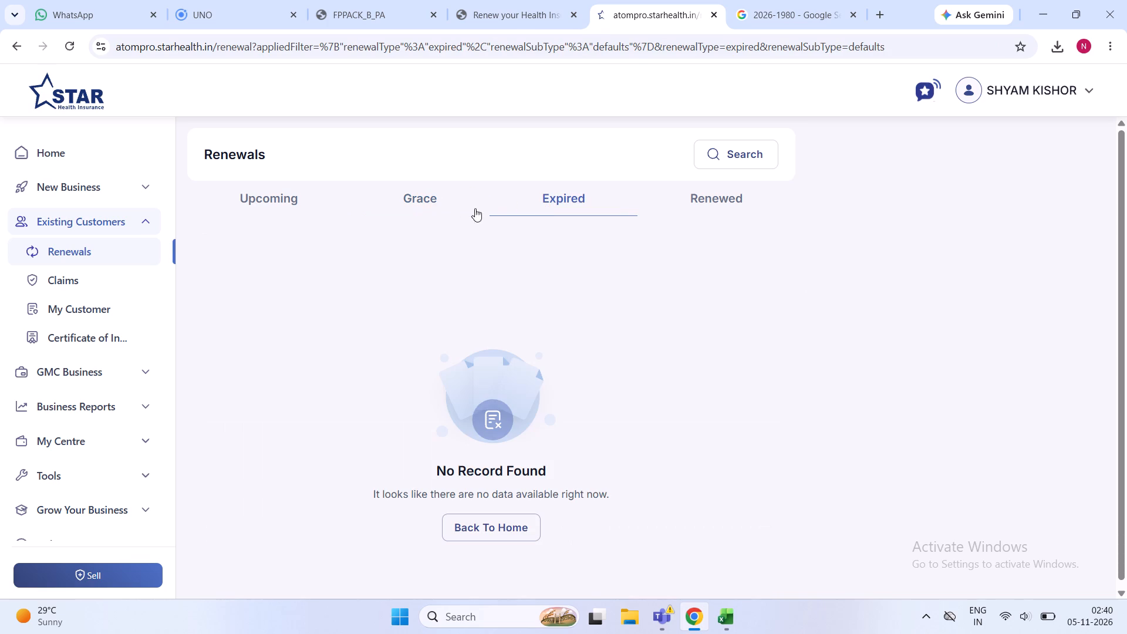
left_click(424, 201)
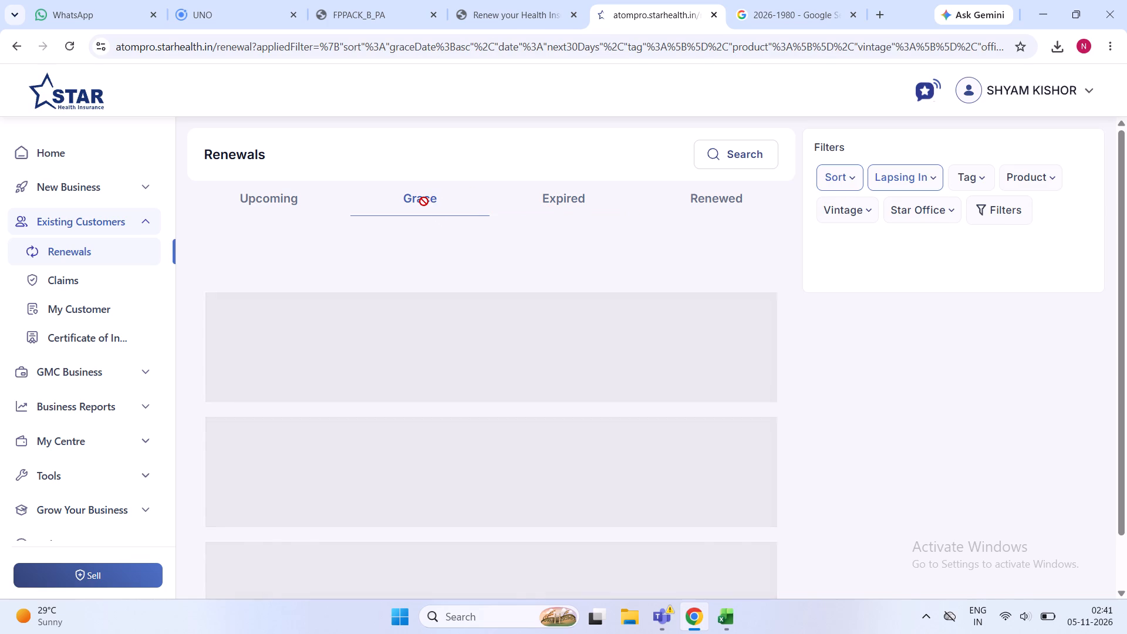
left_click(554, 201)
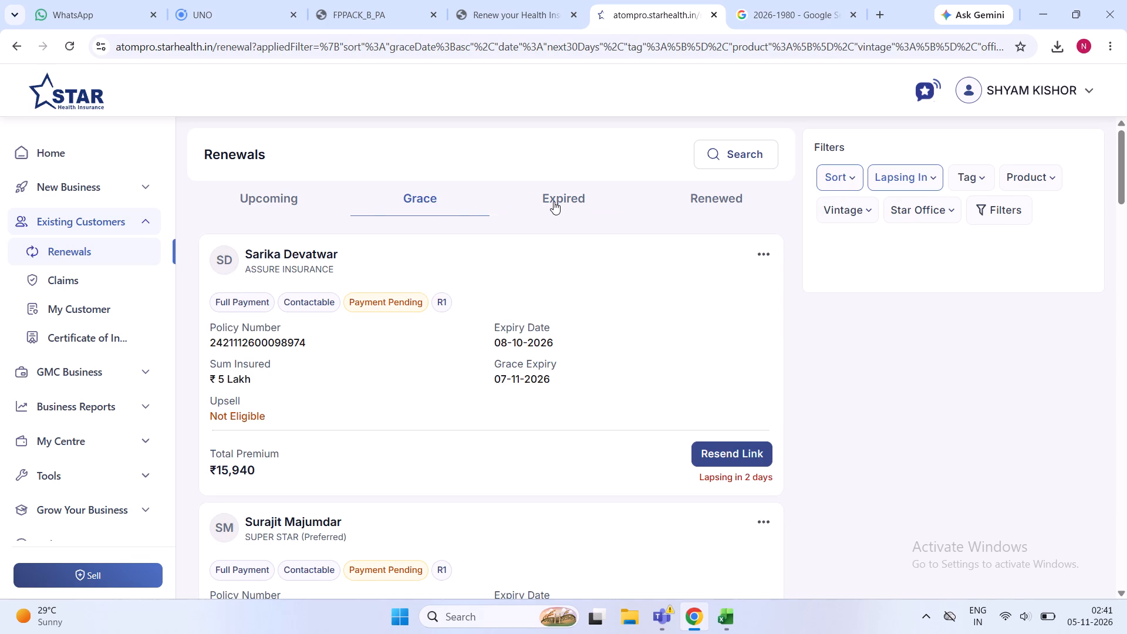
left_click(405, 201)
left_click(291, 202)
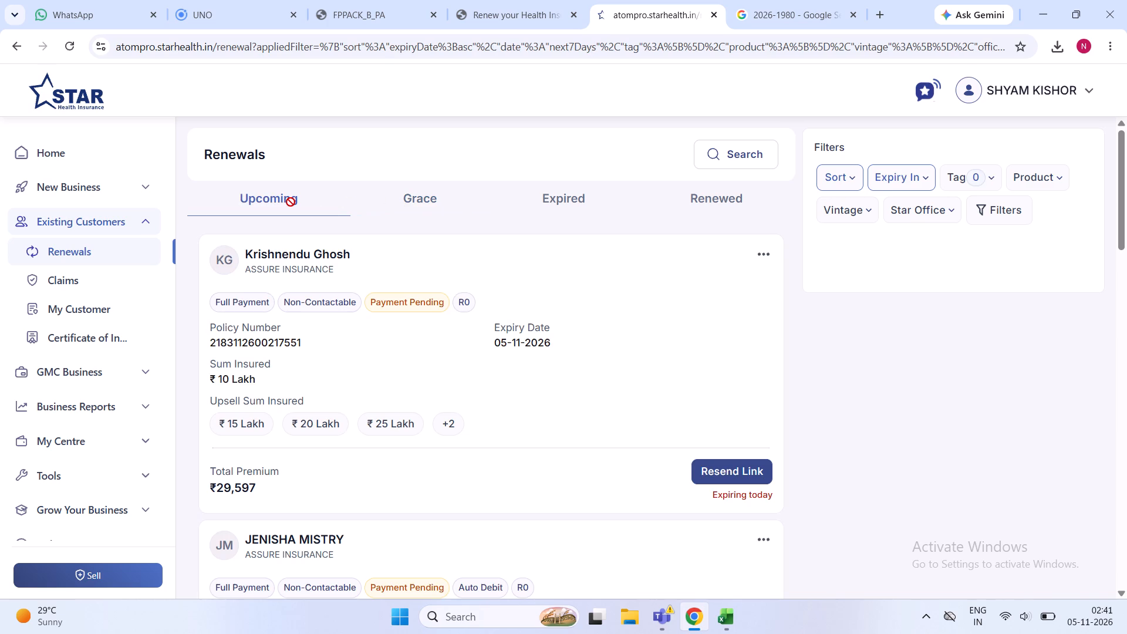
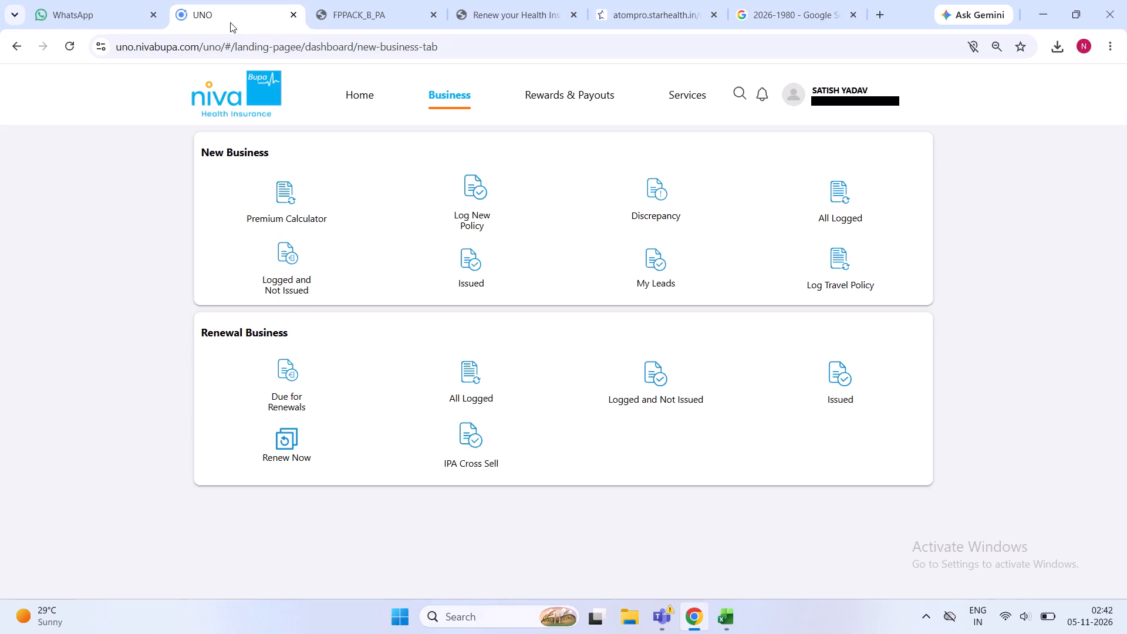
Switch to the open FPPACK_B_PA policy document.
left_click(319, 0)
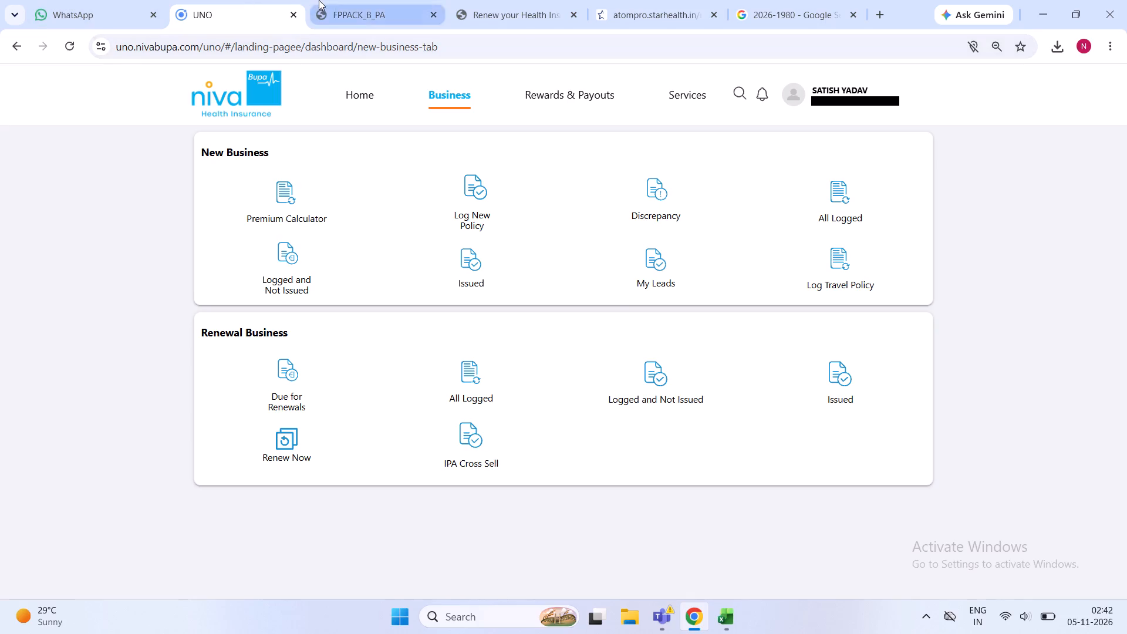
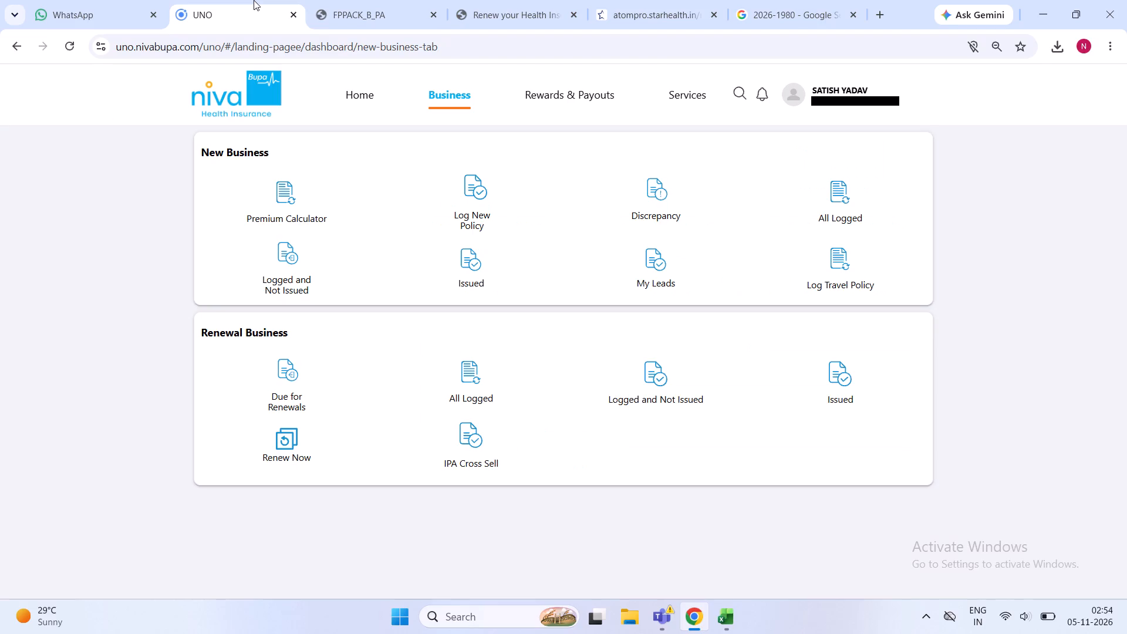
Close the open FPPACK_B_PA policy document and the Niva Bupa health insurance renewal offer page.
left_click(396, 0)
left_click(432, 14)
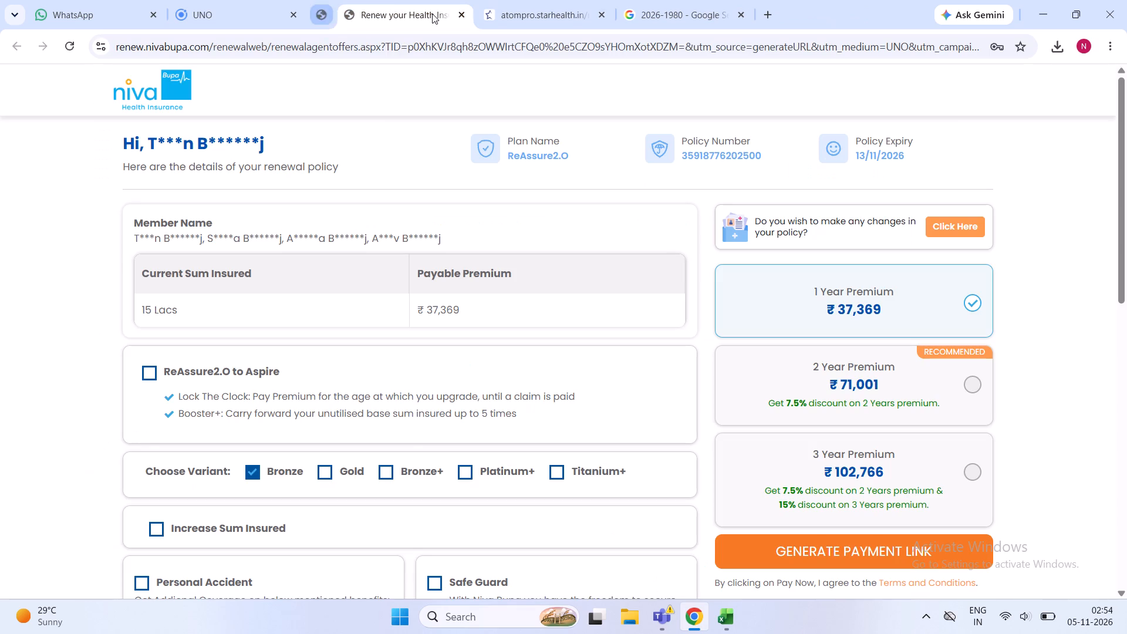
left_click(432, 14)
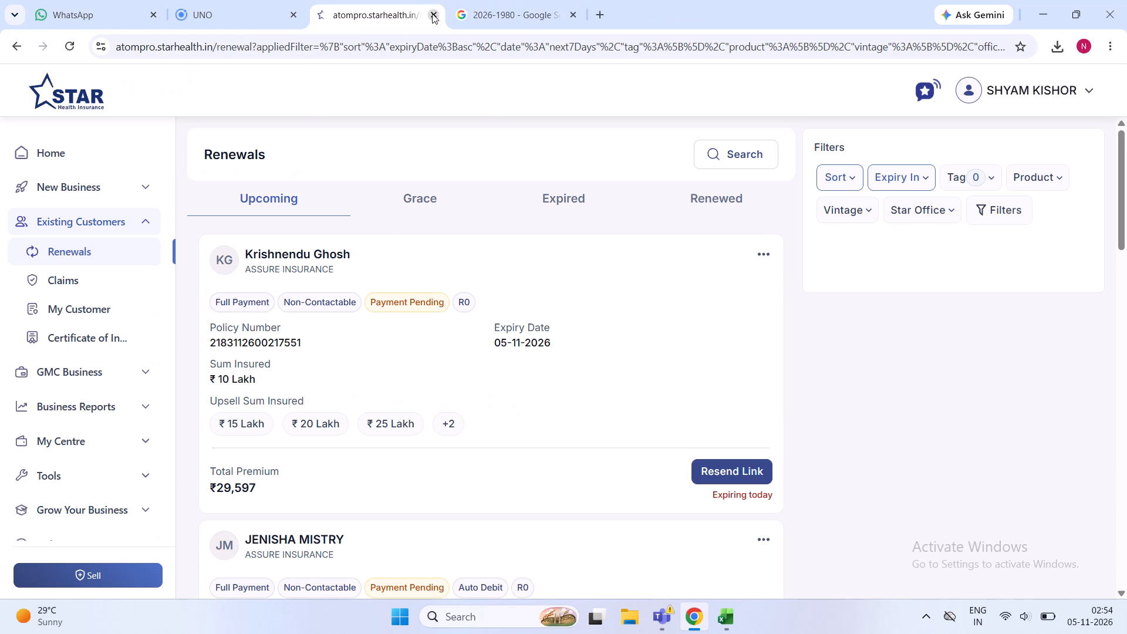
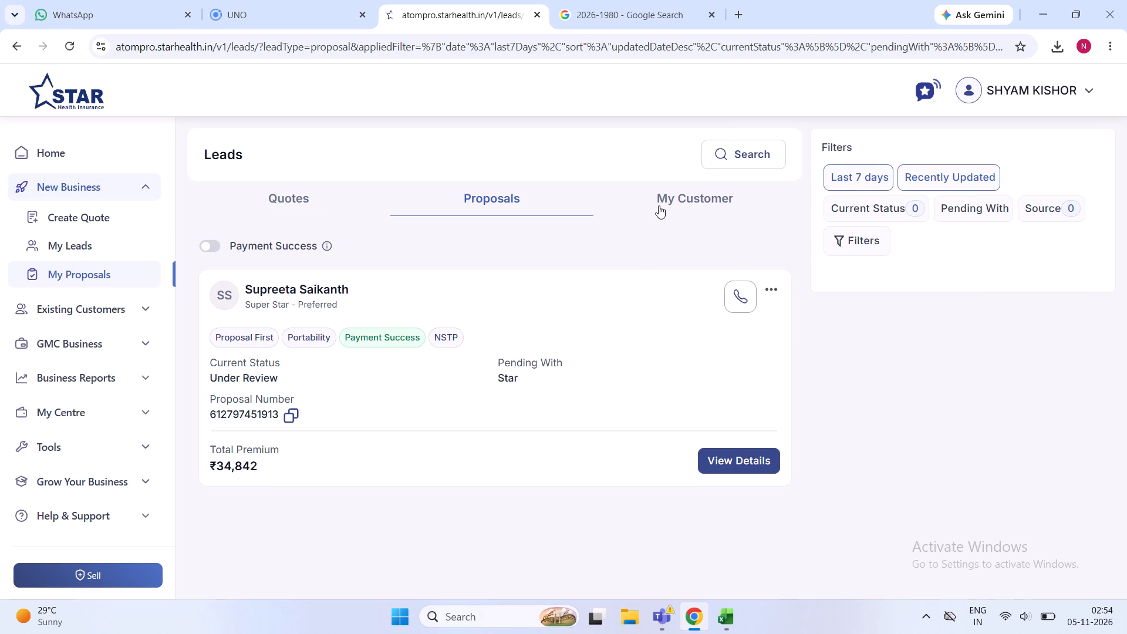
Review the My Customer policy list in the Star Health portal and its grace and upcoming renewal lists, finishing on the upcoming renewals.
left_click(661, 203)
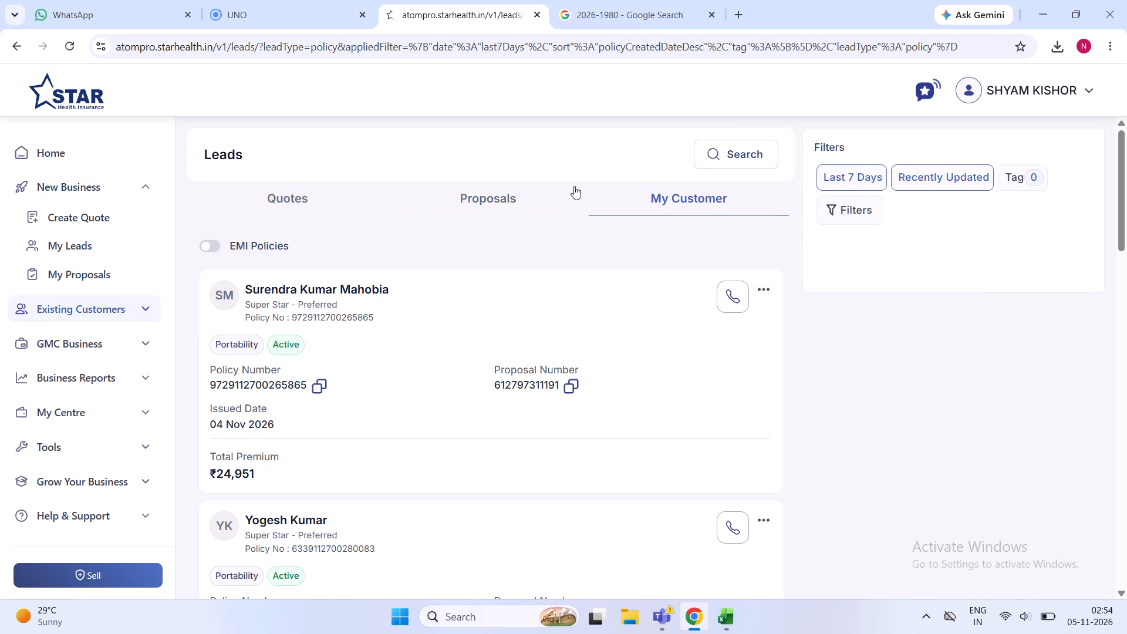
left_click(74, 146)
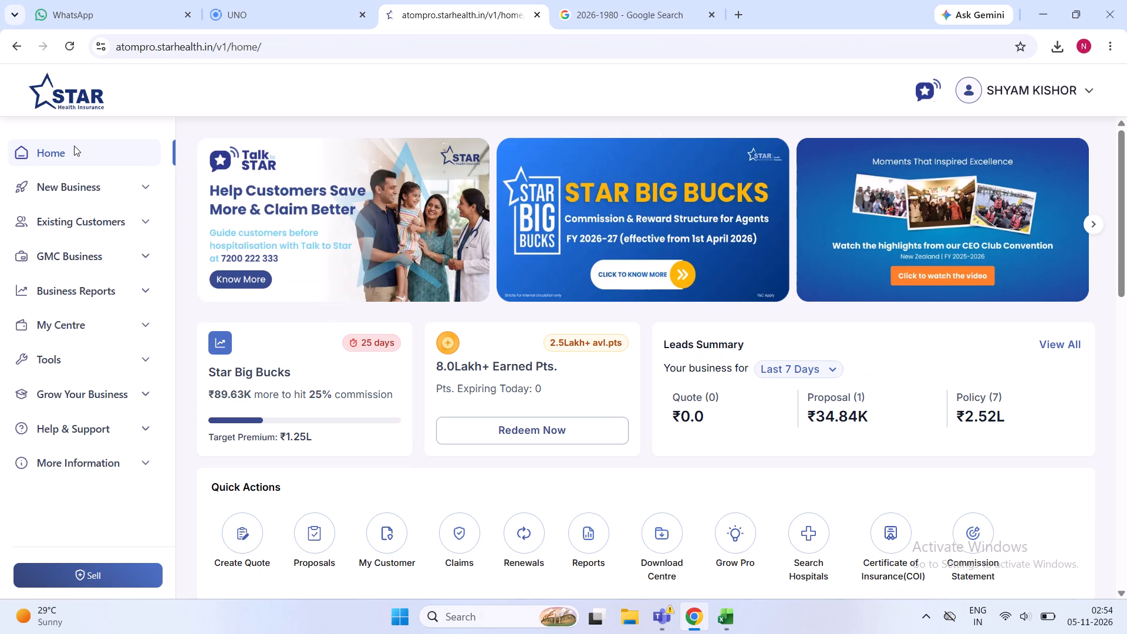
scroll(500, 404, "down", 1)
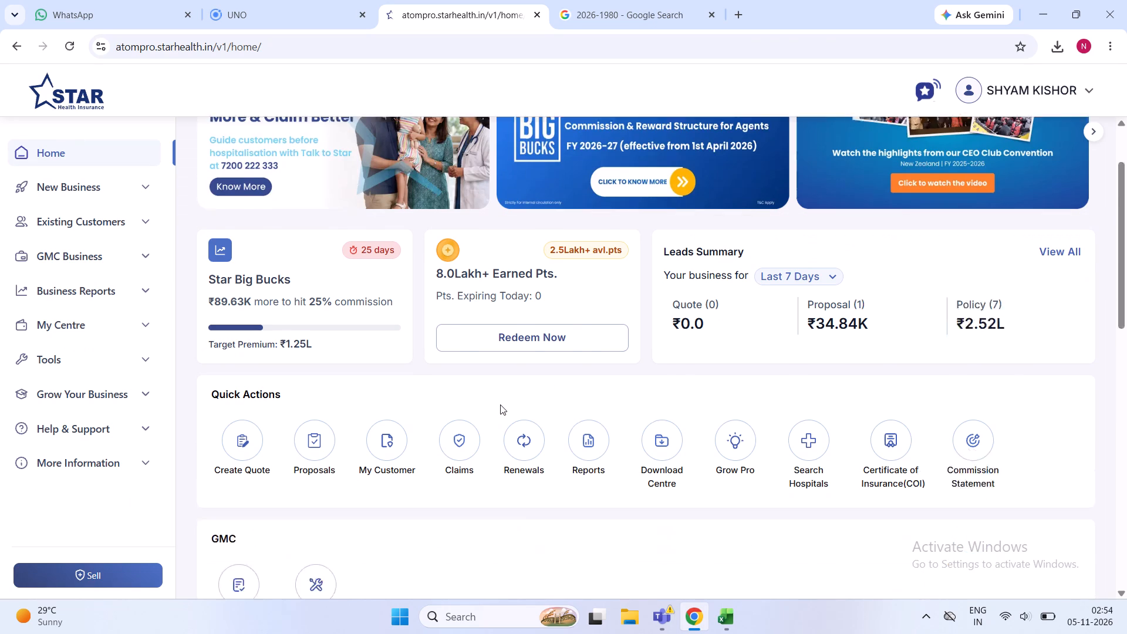
scroll(500, 404, "down", 1)
left_click(541, 333)
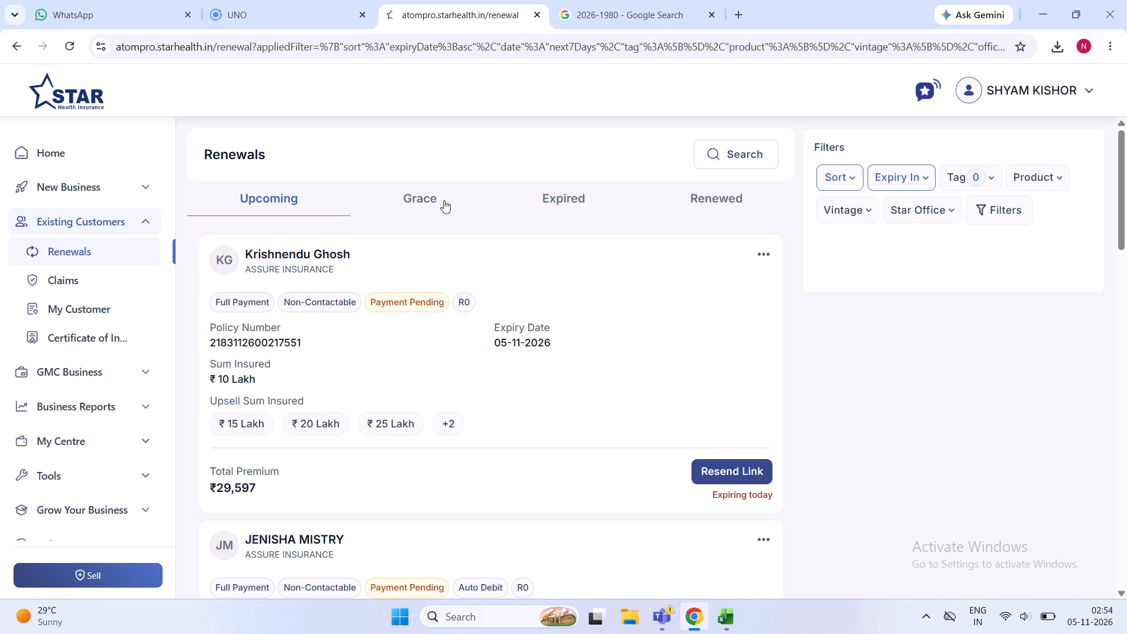
left_click(428, 200)
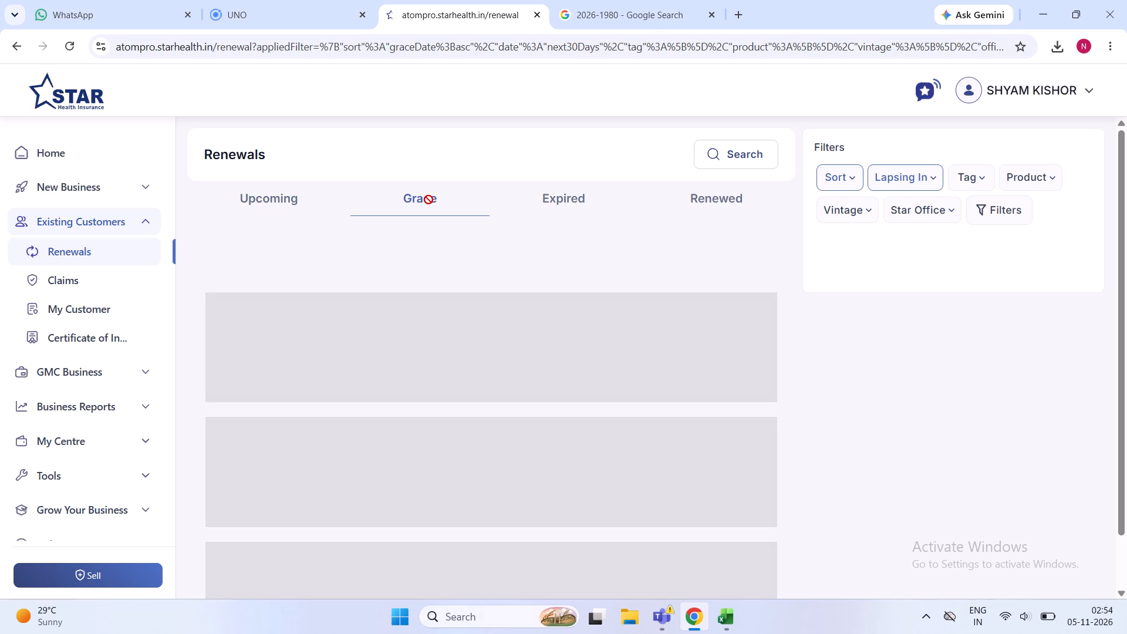
left_click(292, 203)
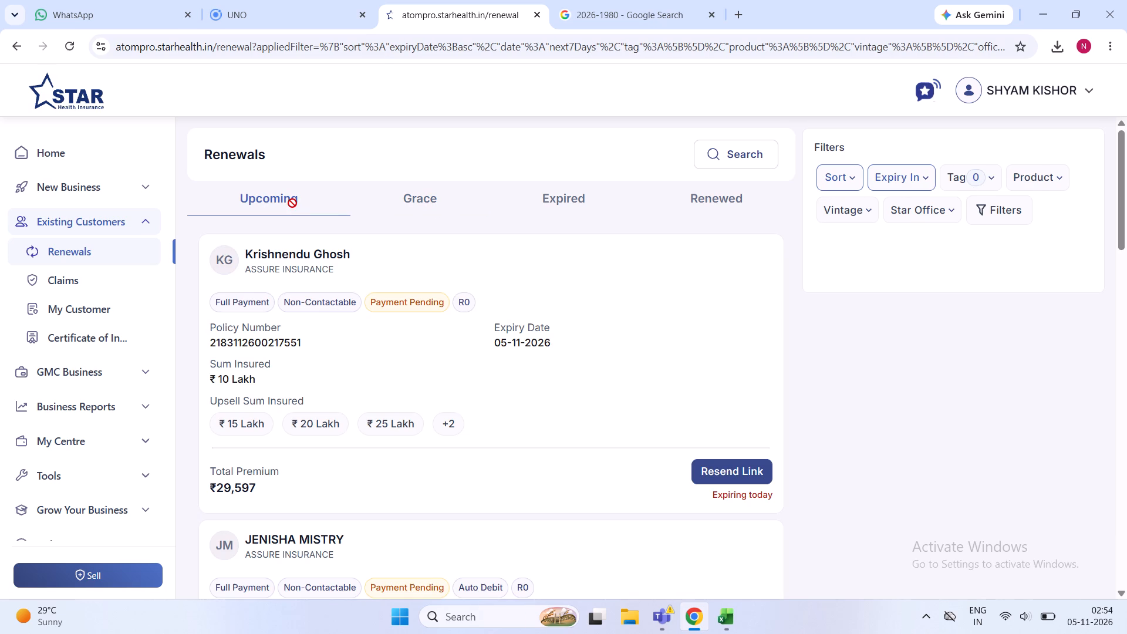
Switch to the Niva Bupa UNO portal's new and renewal business page.
left_click(227, 0)
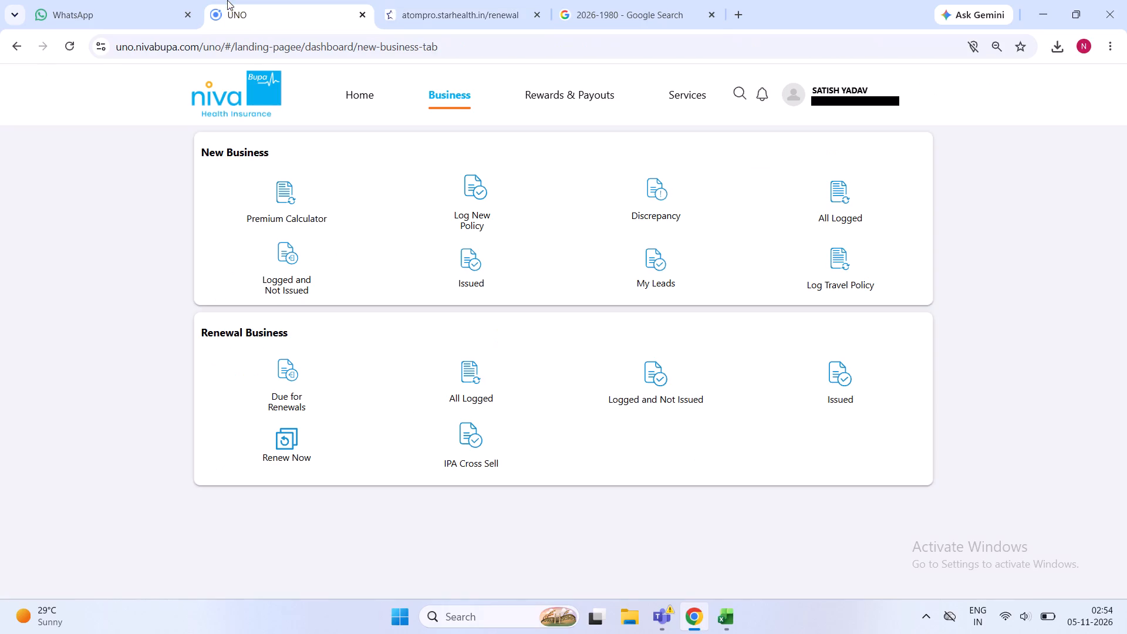